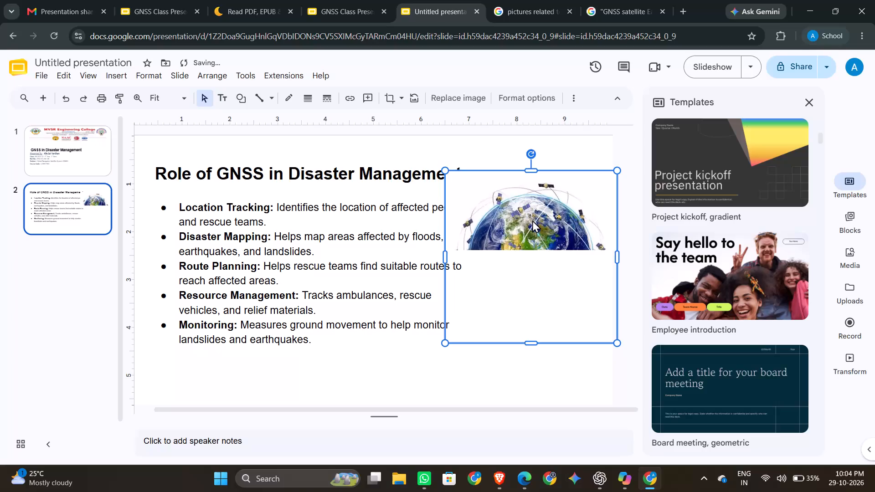
Narrow the bullet text box on slide 2 by pulling its edge in on the side of the Earth image.
click(532, 220)
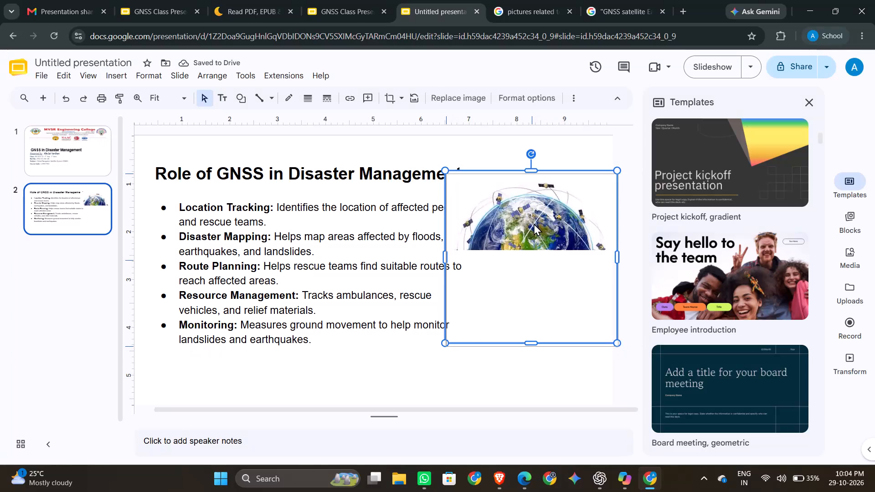
click(313, 277)
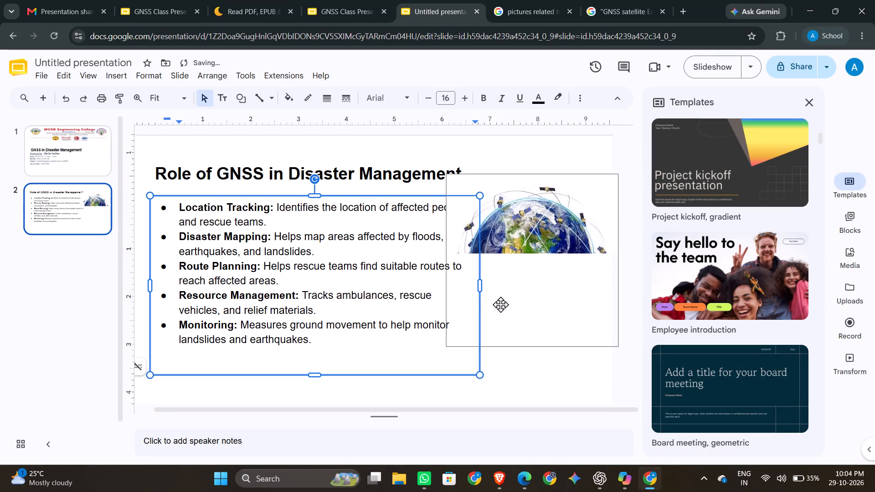
drag(479, 289, 458, 289)
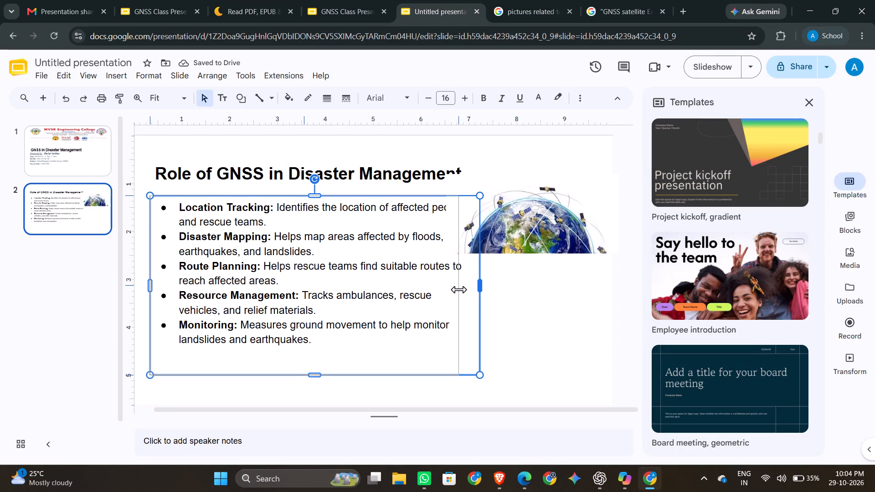
drag(458, 289, 458, 289)
Delete the Earth-with-satellites image from slide 2 and paste it in again.
click(550, 232)
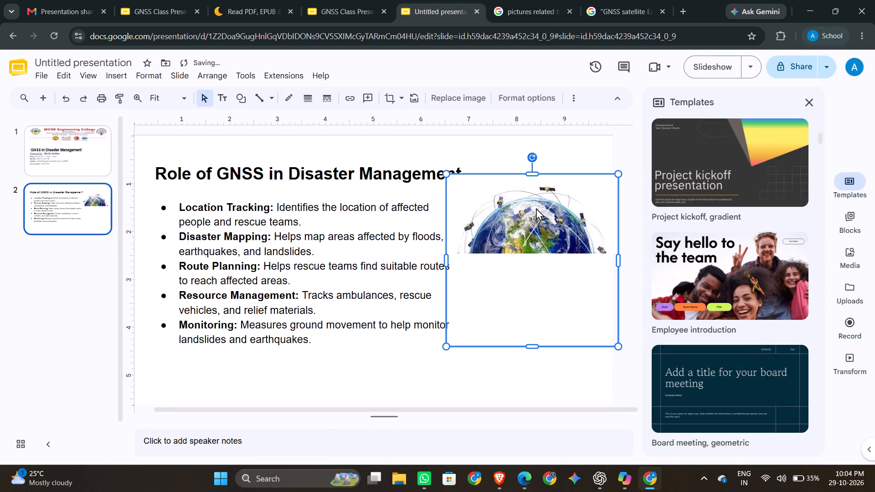
click(532, 156)
click(526, 236)
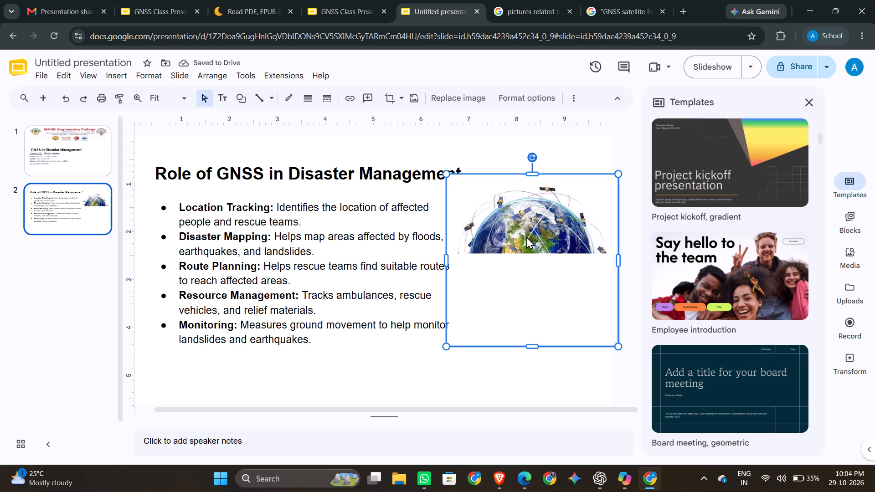
key(BackSpace)
key(ctrl+v)
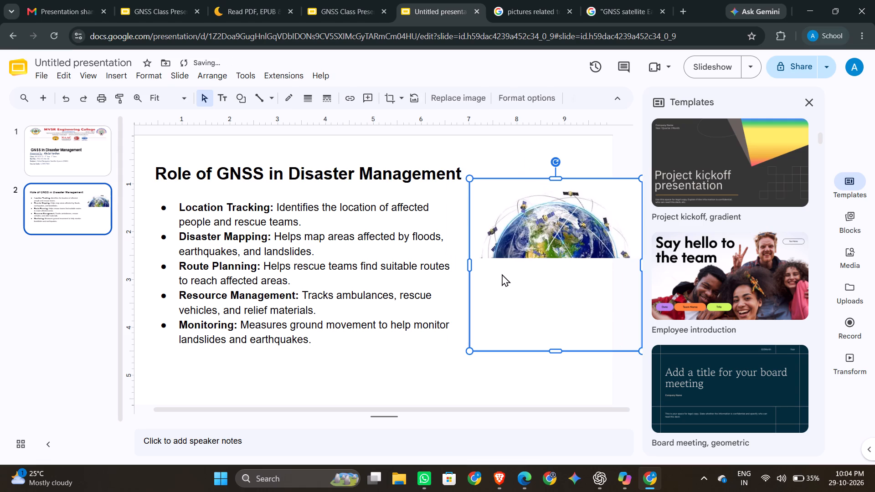
Move the pasted Earth image beside the bullet list within the slide and narrow it slightly to clear the text.
drag(561, 260, 552, 261)
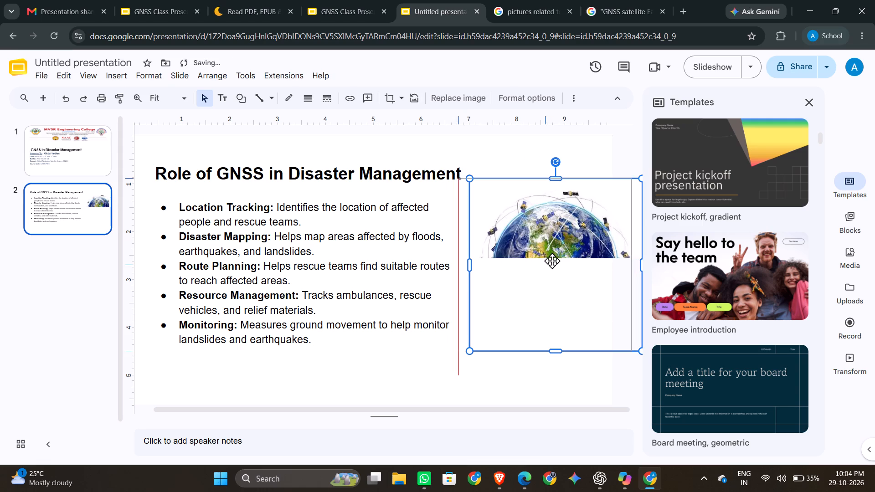
drag(552, 261, 531, 261)
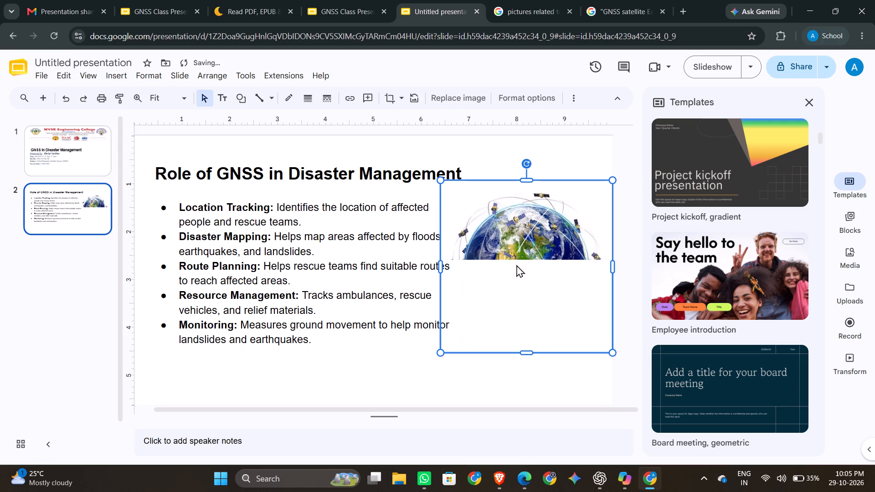
drag(439, 266, 449, 266)
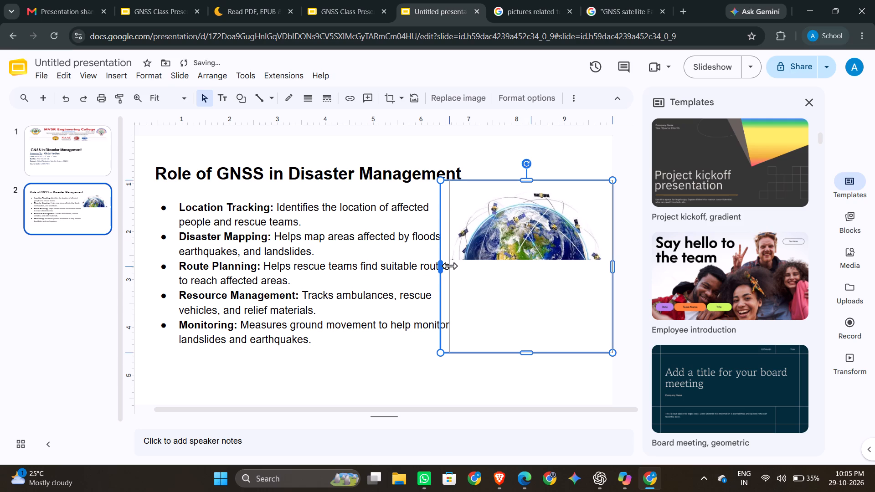
drag(449, 266, 450, 266)
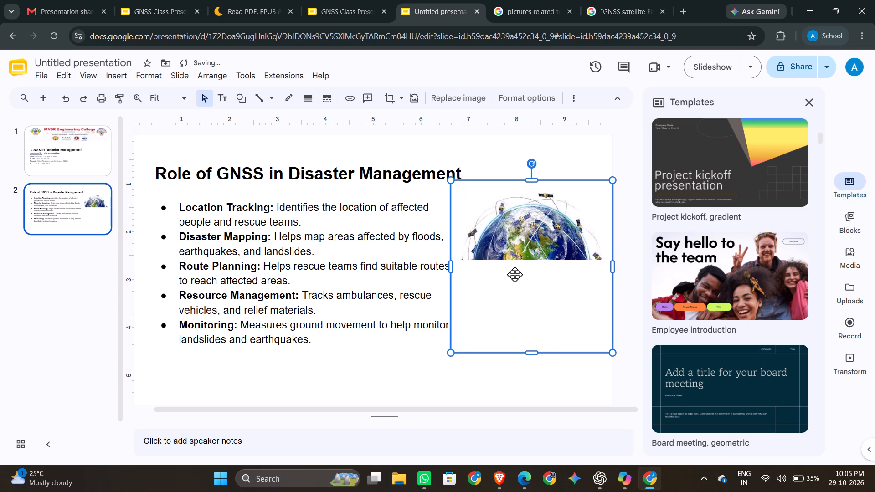
drag(515, 274, 515, 281)
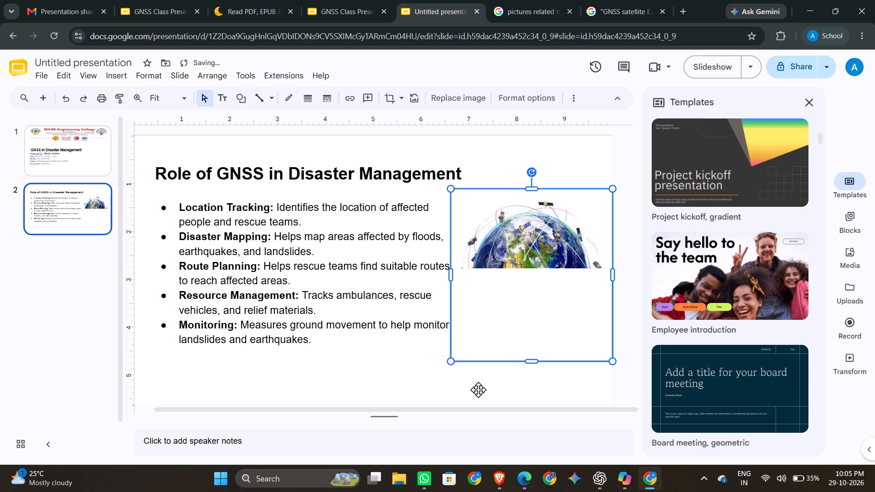
click(385, 389)
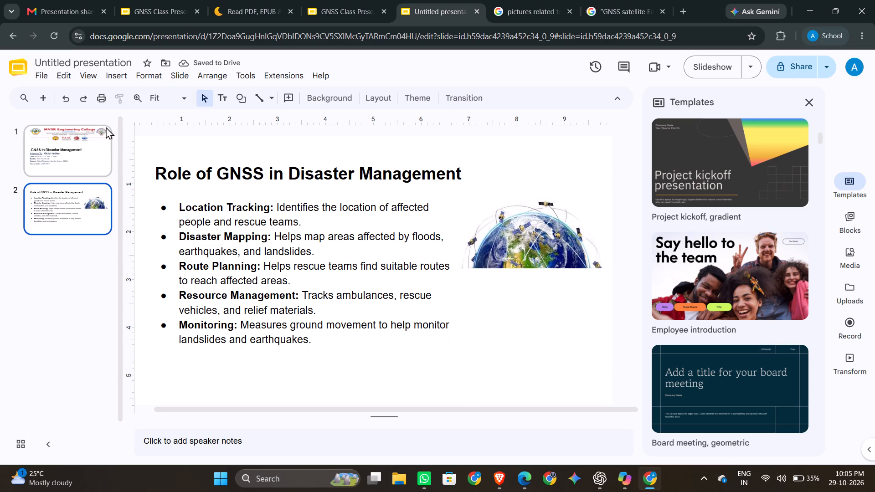
Add a new slide with title and body placeholders after slide 2.
click(42, 96)
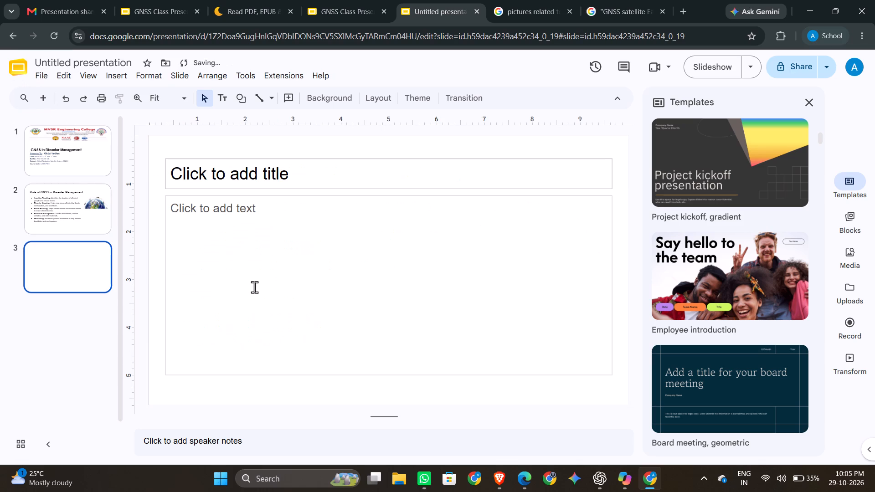
click(603, 483)
scroll(340, 221, down, 1)
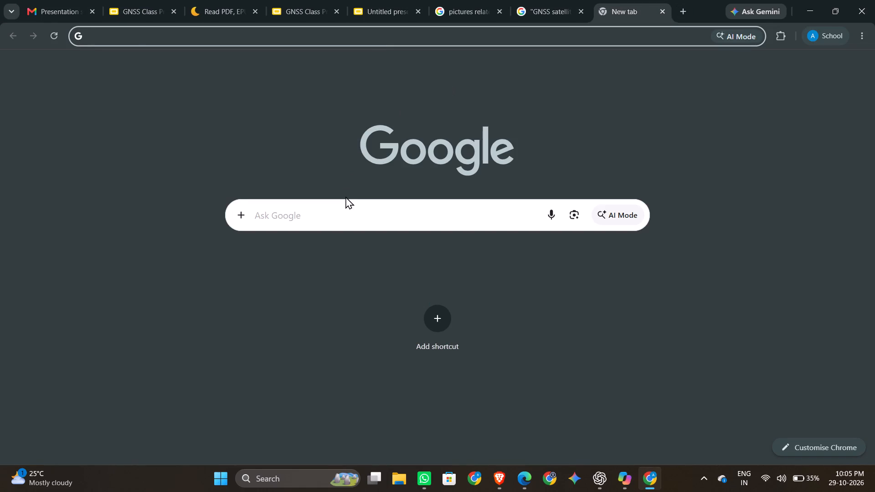
click(350, 206)
key(ctrl+v)
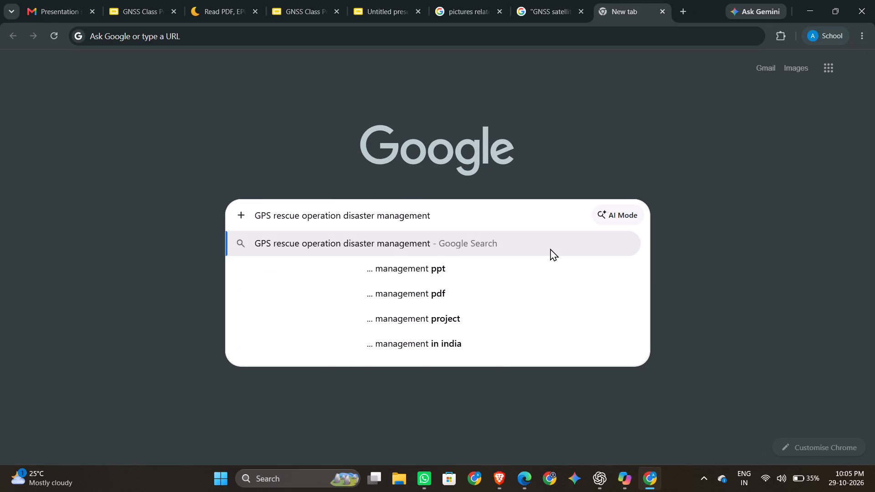
key(Return)
Look through the existing "GNSS satellite Earth image" results for other pictures suited to the slides.
click(545, 20)
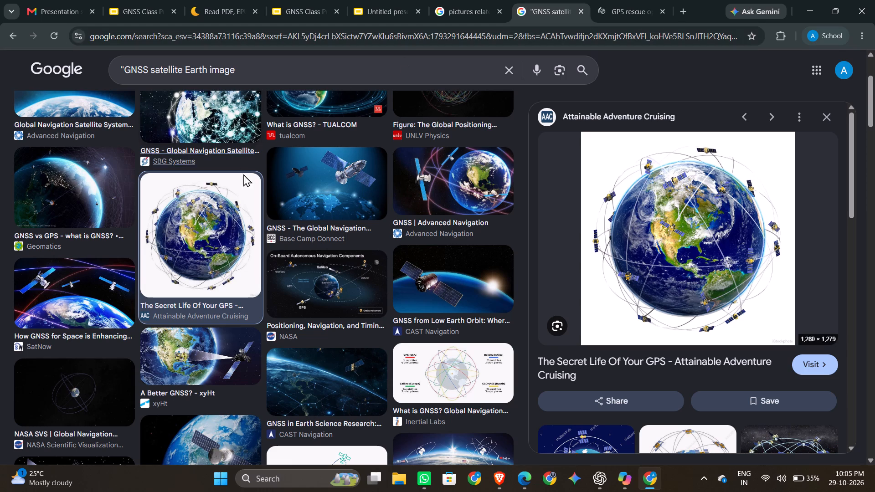
scroll(277, 279, down, 3)
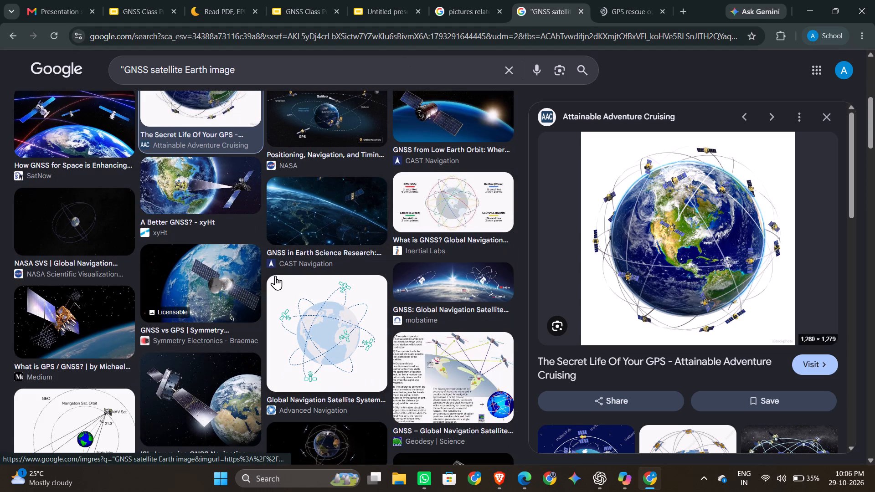
scroll(275, 276, down, 1)
scroll(275, 276, up, 2)
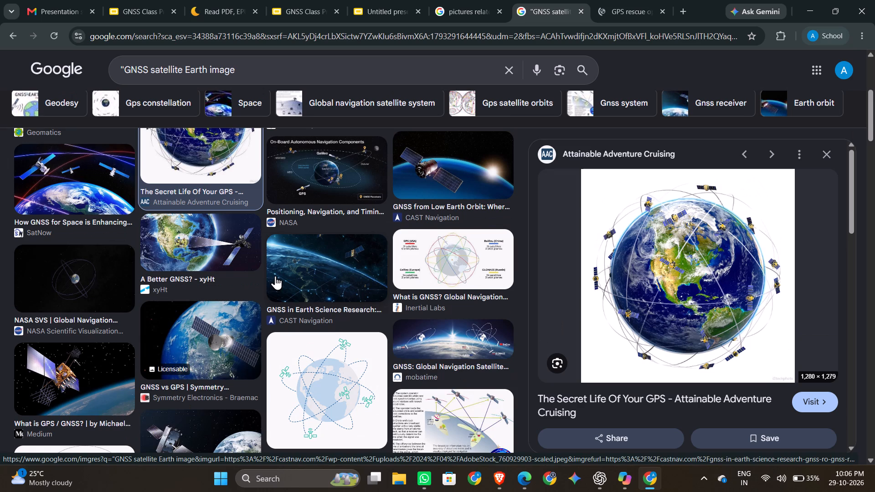
scroll(275, 276, up, 3)
scroll(275, 276, down, 12)
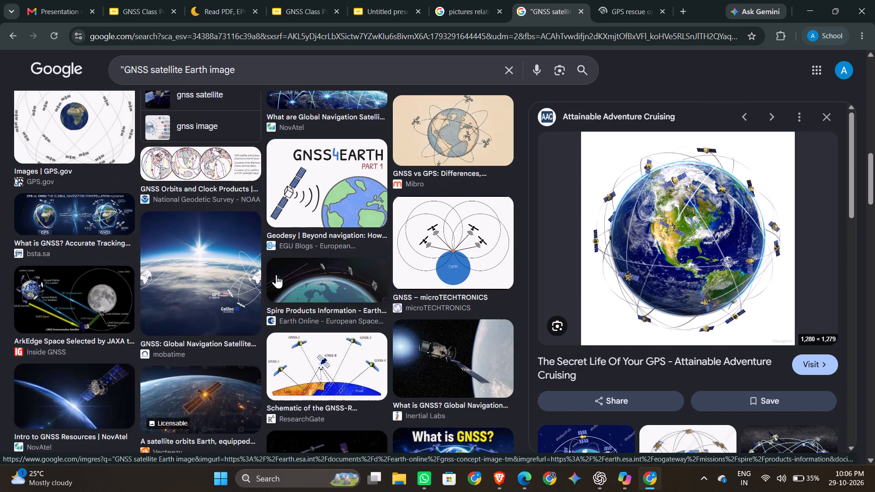
scroll(277, 274, down, 5)
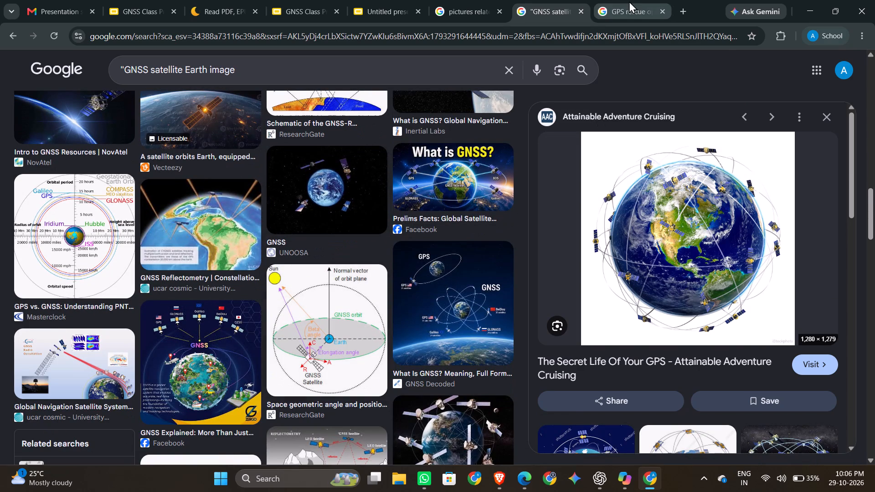
Cut the half-cropped satellite Earth image from slide 2 of the presentation.
right_click(694, 205)
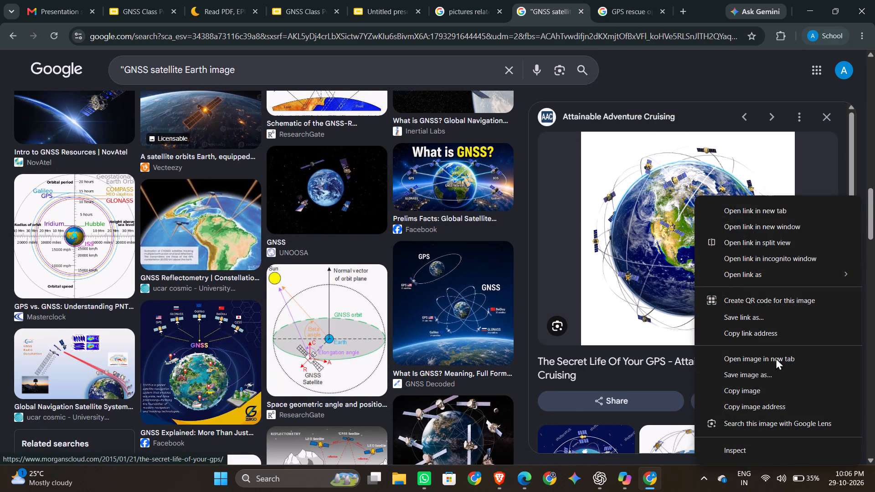
click(383, 11)
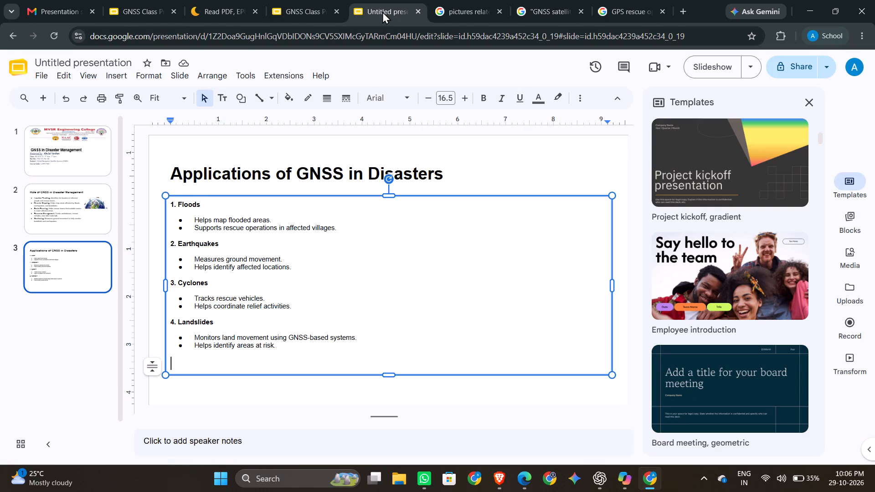
click(81, 225)
click(541, 223)
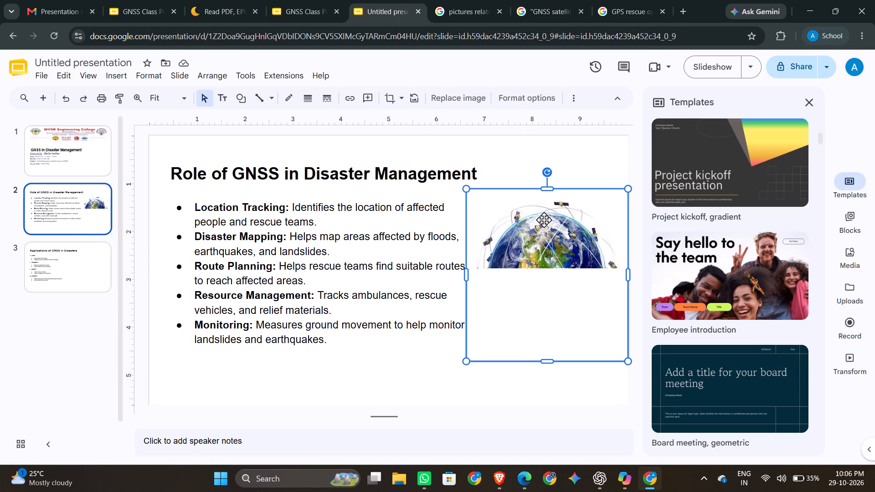
right_click(576, 201)
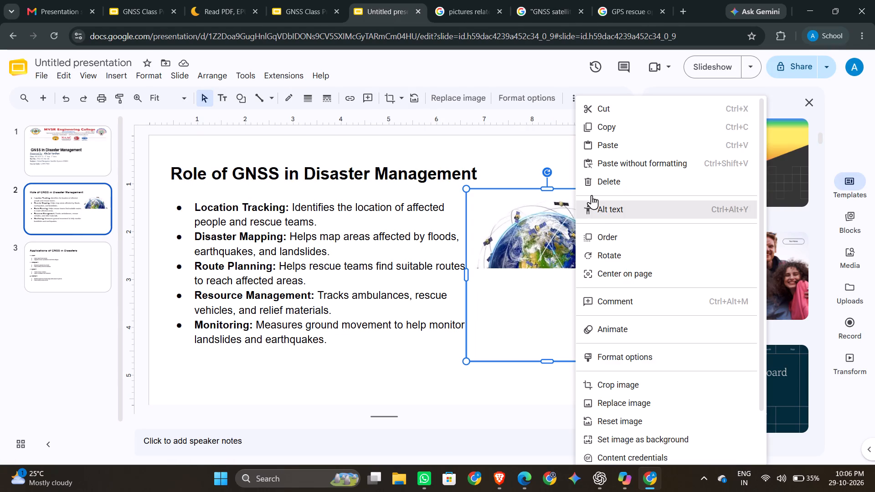
click(601, 116)
Copy the full Attainable Adventure Cruising Earth-and-satellites image from the "GNSS satellite Earth image" results and paste it beside slide 2's bullets.
click(544, 5)
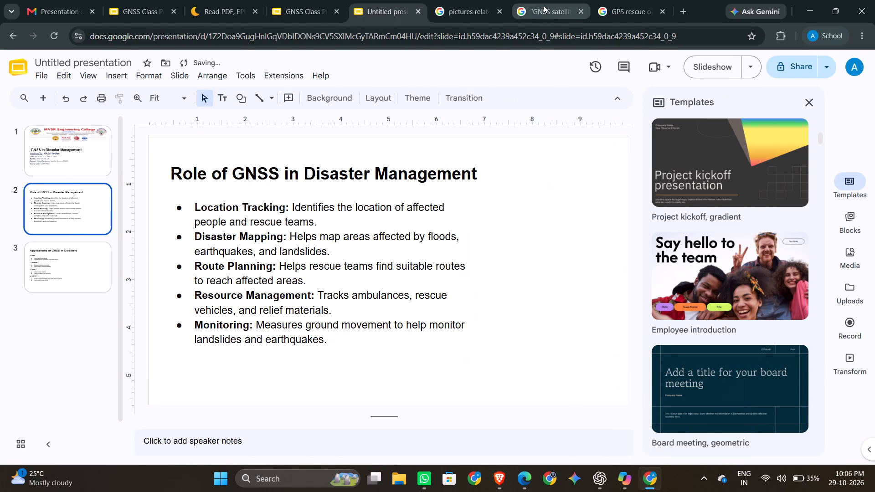
right_click(674, 299)
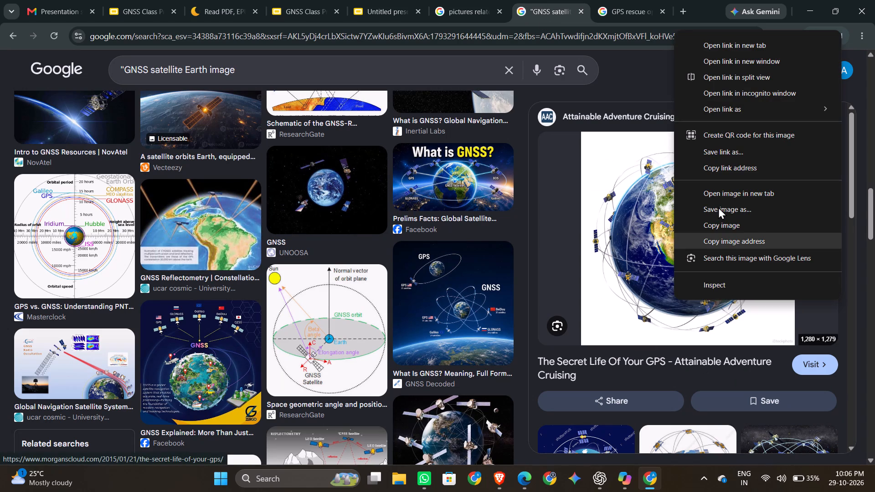
click(722, 221)
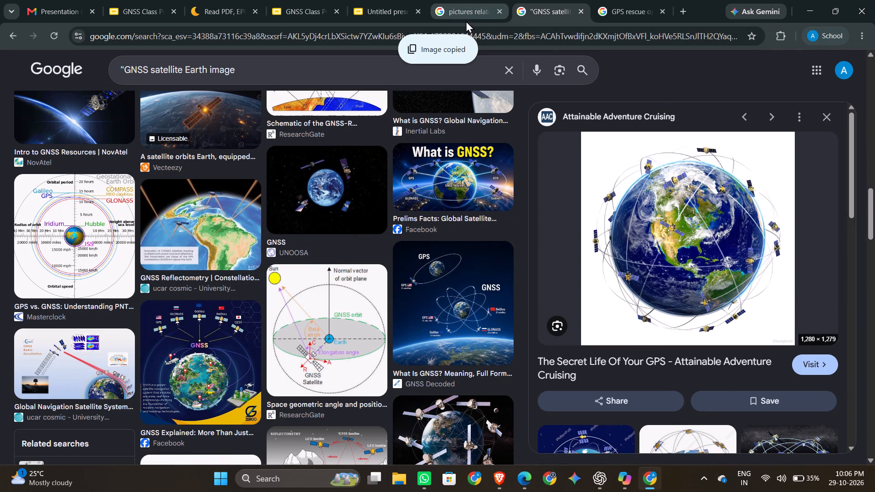
click(378, 4)
right_click(523, 232)
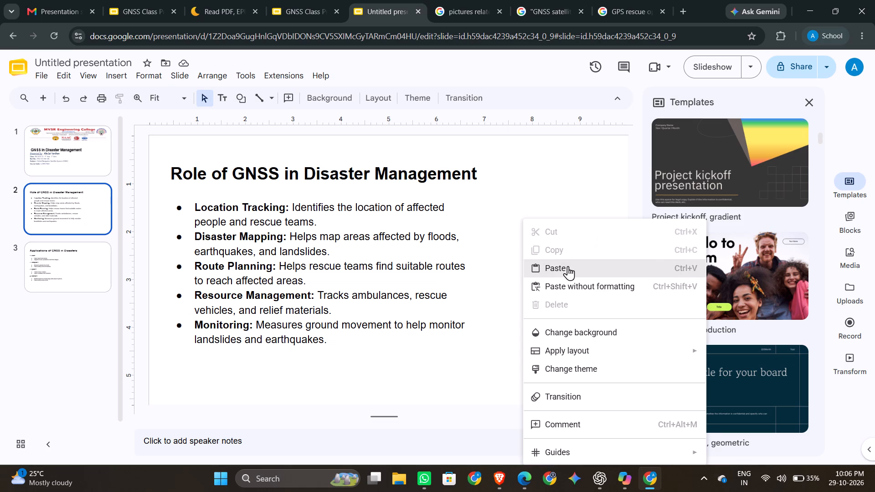
click(568, 266)
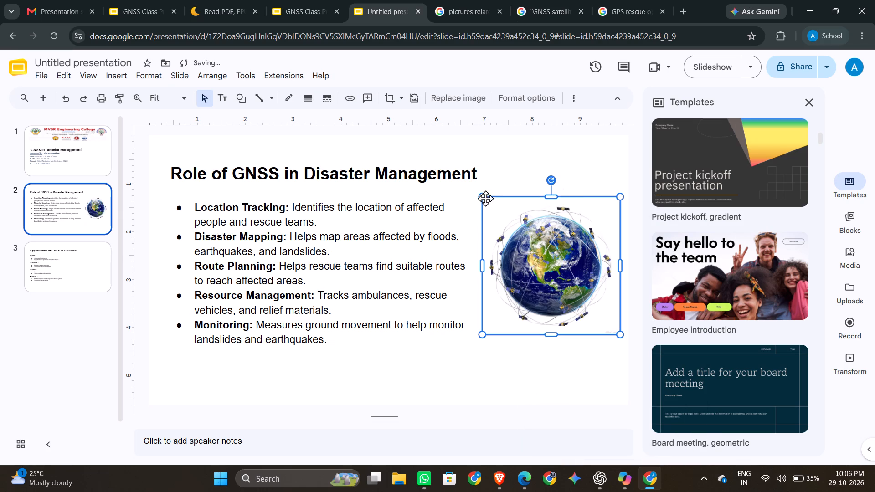
Enlarge slide 2's Earth image to fill the space between the bullet text and the slide's right edge.
drag(482, 197, 468, 193)
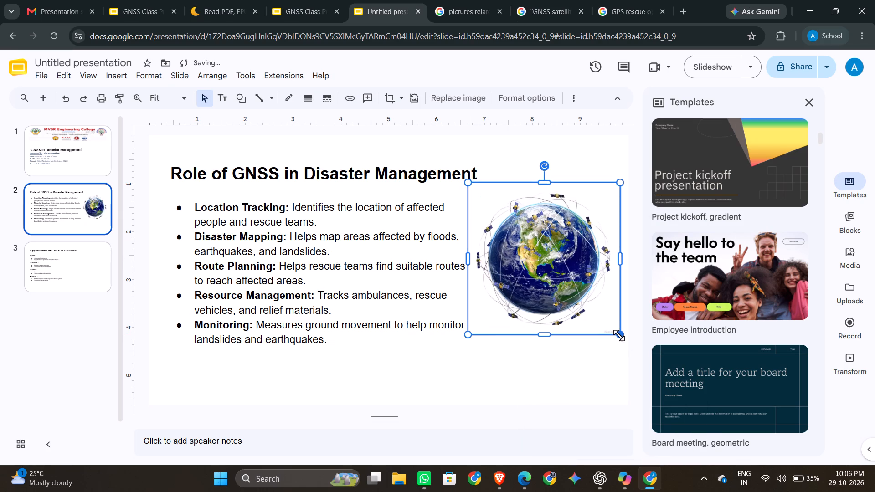
drag(619, 335, 619, 349)
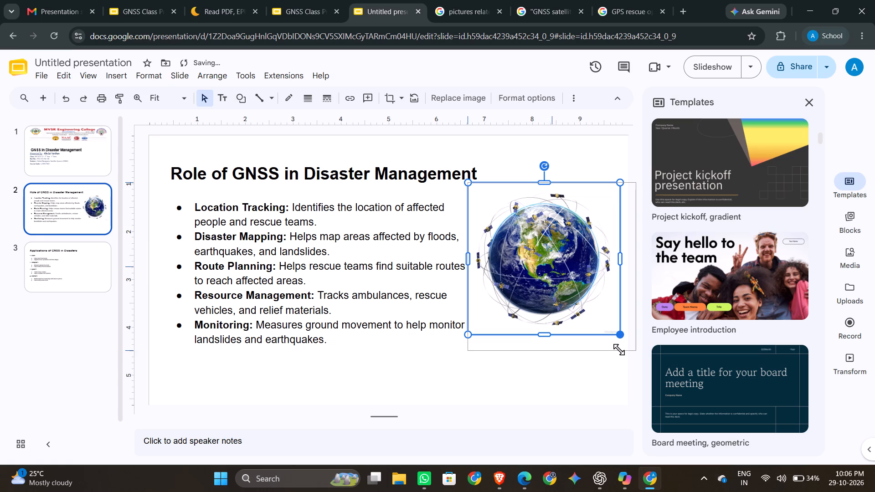
drag(619, 349, 622, 340)
click(548, 278)
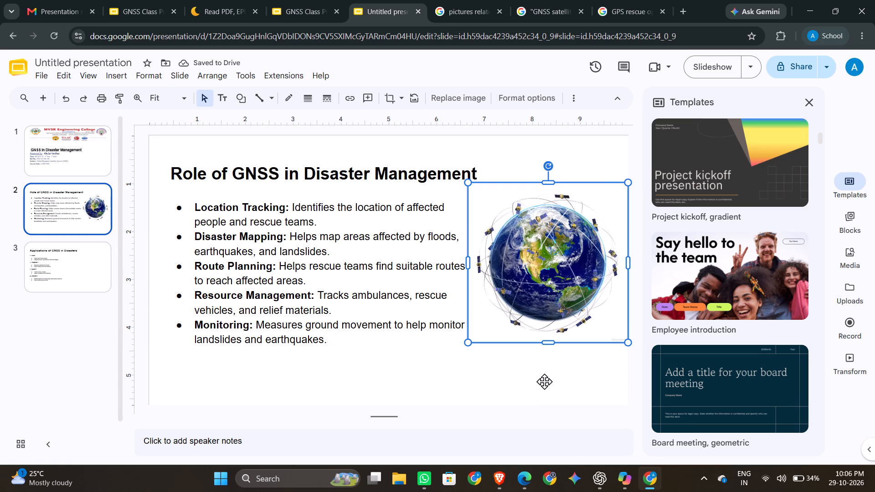
click(545, 381)
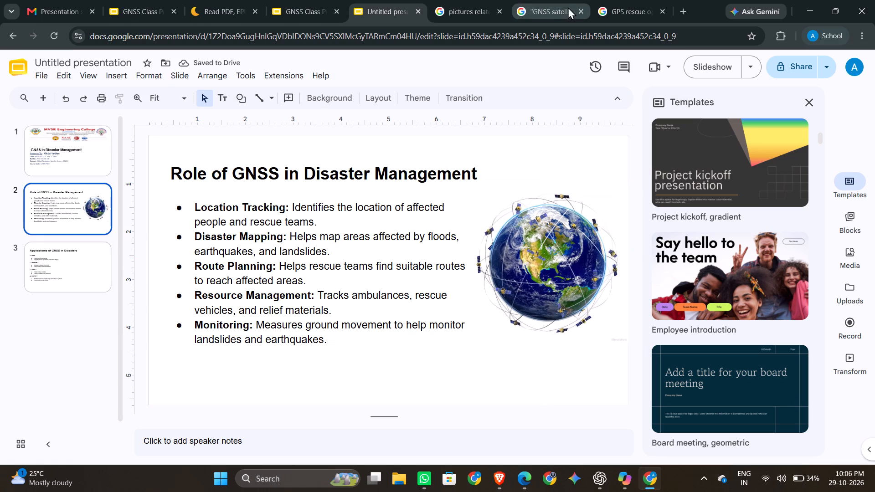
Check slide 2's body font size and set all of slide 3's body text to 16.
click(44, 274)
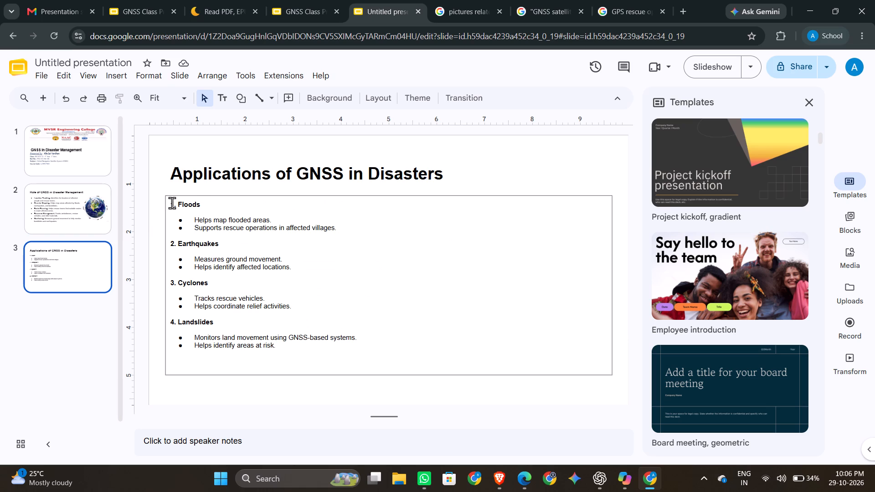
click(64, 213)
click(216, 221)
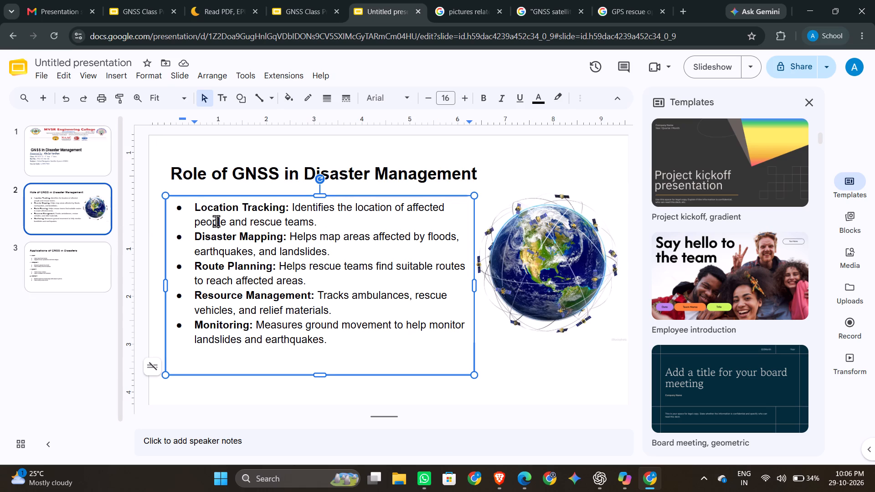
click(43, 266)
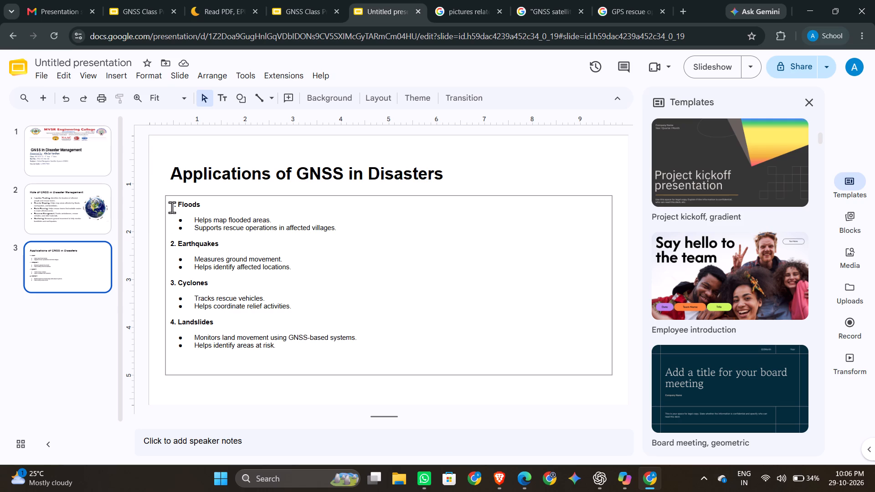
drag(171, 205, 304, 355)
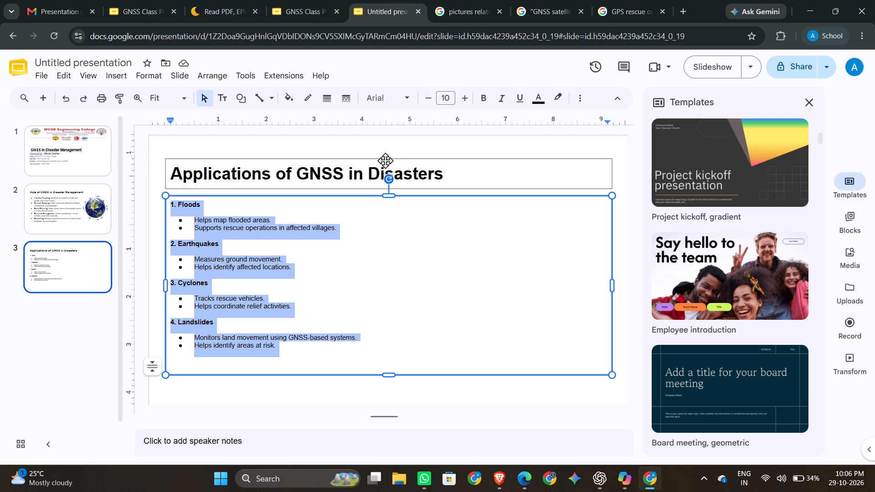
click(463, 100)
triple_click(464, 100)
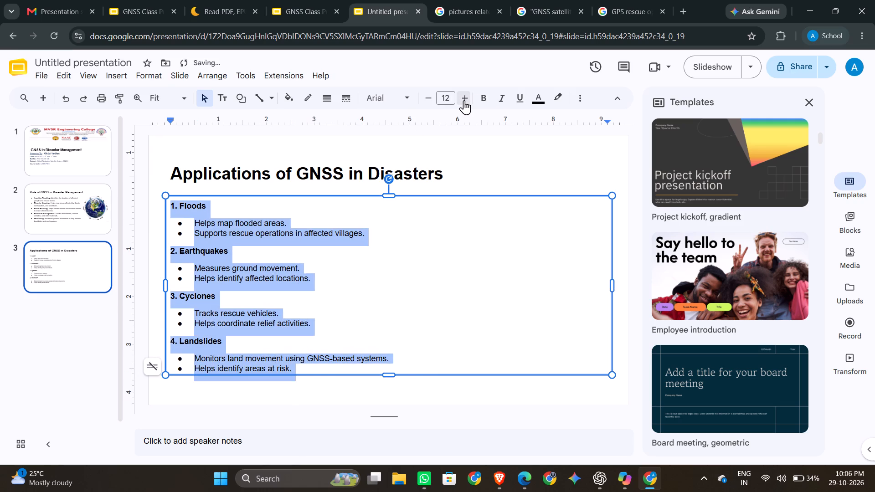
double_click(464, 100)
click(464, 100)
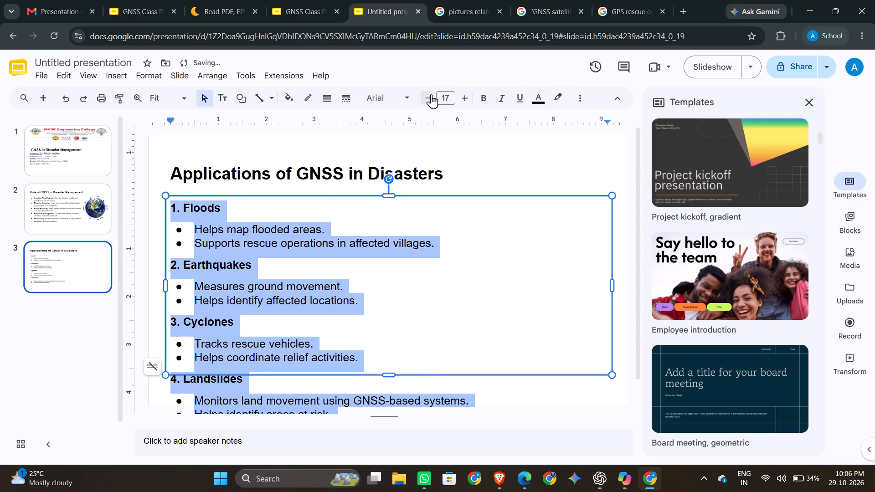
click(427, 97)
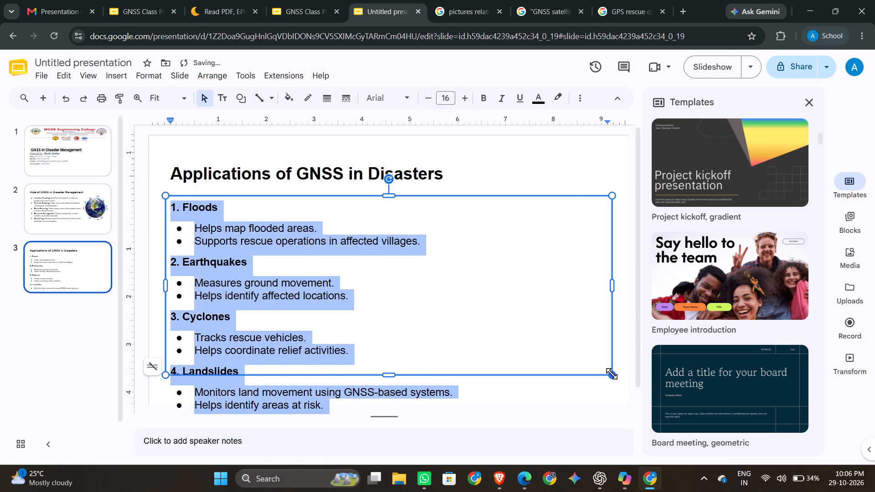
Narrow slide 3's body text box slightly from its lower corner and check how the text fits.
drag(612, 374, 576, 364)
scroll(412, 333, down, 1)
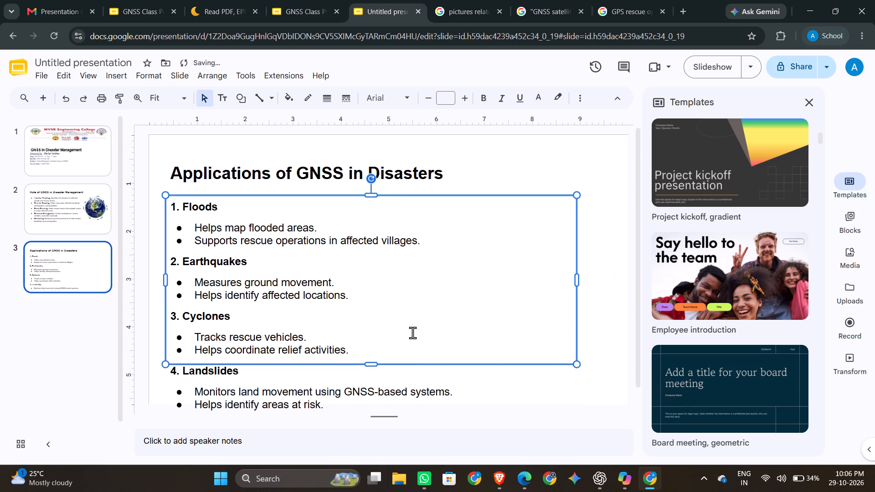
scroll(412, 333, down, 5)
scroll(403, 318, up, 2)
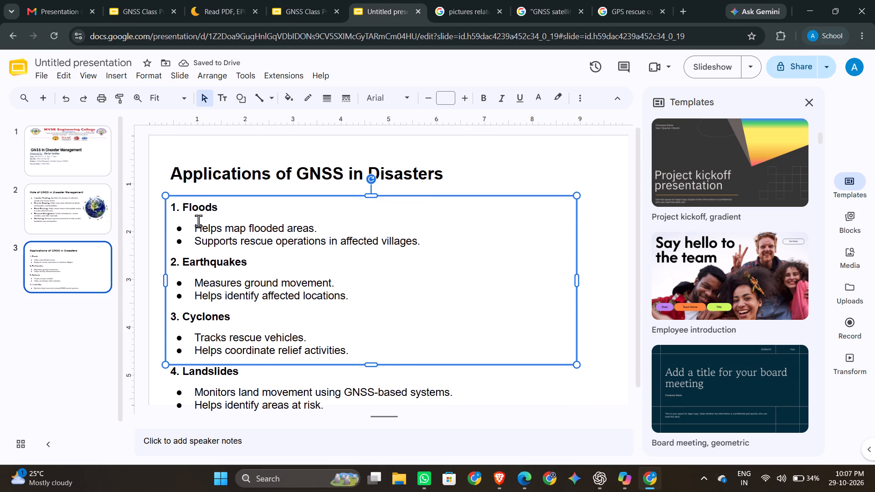
Set the font size of slide 3's entire body text to 12.
click(198, 220)
drag(341, 237, 332, 237)
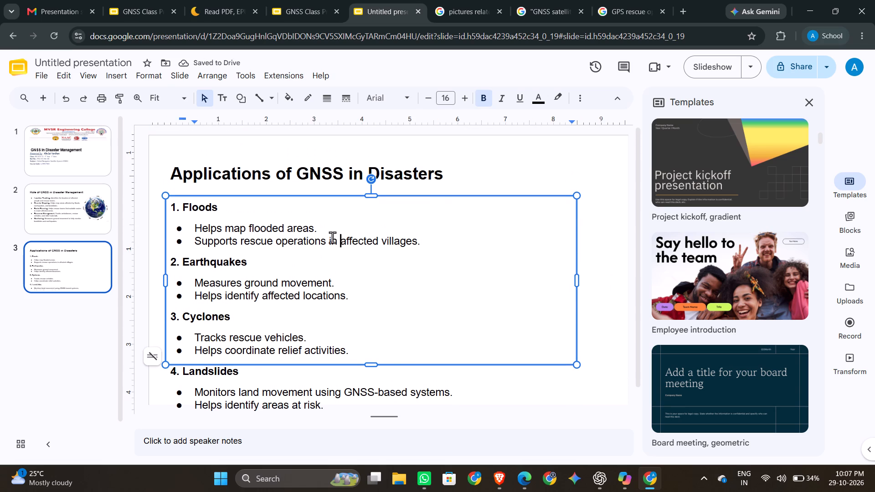
drag(332, 237, 184, 205)
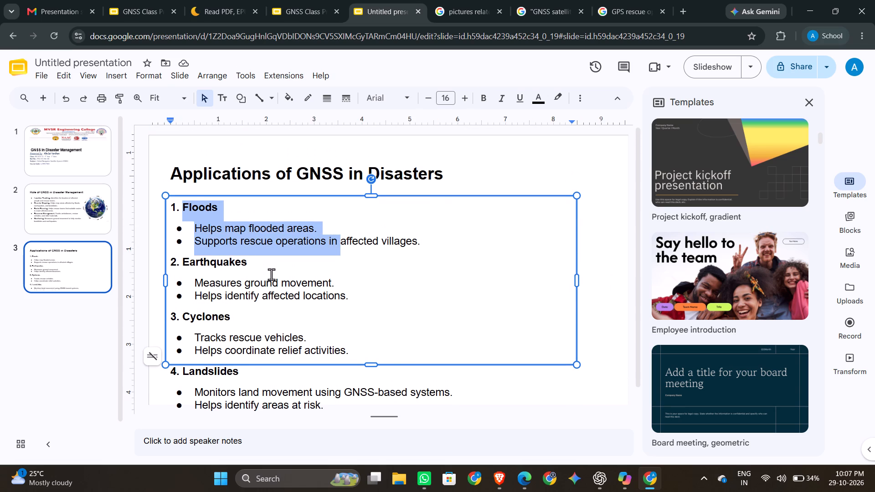
key(ctrl+a)
click(423, 99)
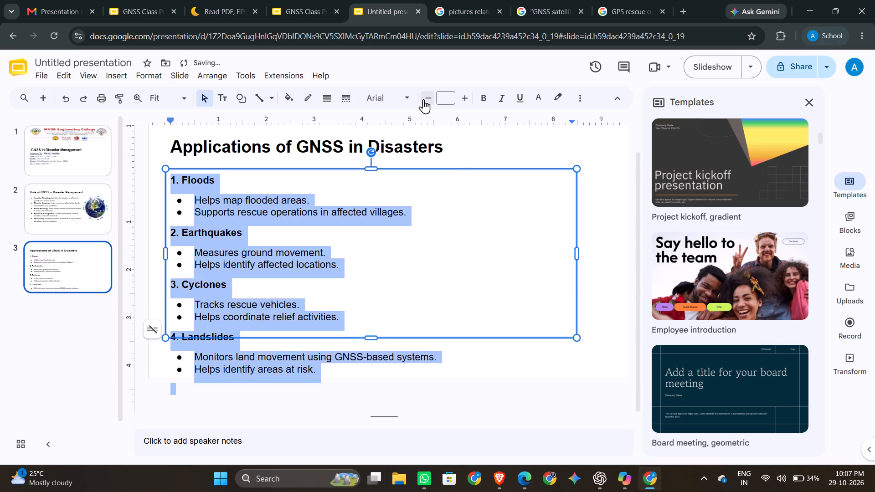
click(423, 99)
click(423, 99)
click(423, 99)
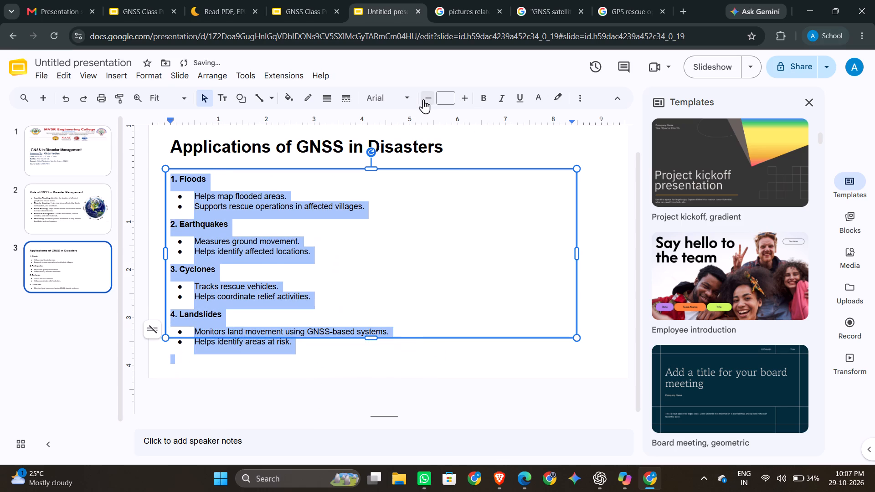
click(453, 256)
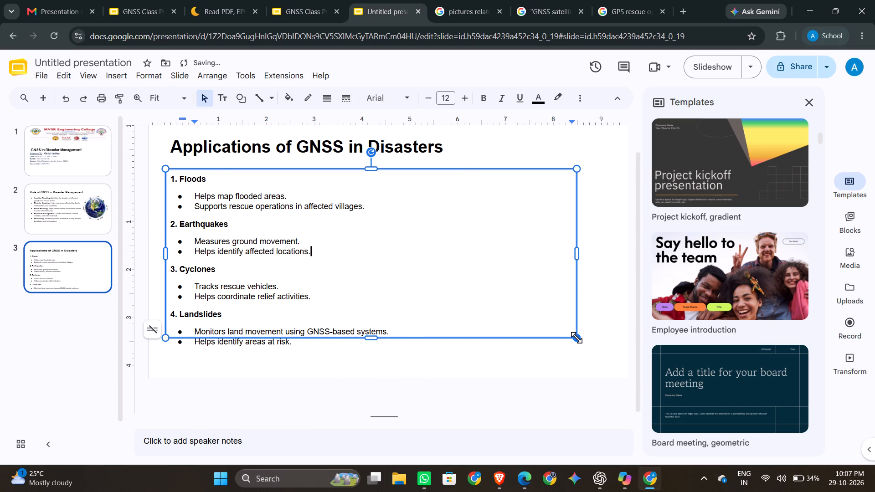
Narrow and lengthen slide 3's body text box to hold all four sections, and compare its layout with slide 2.
drag(576, 338, 474, 366)
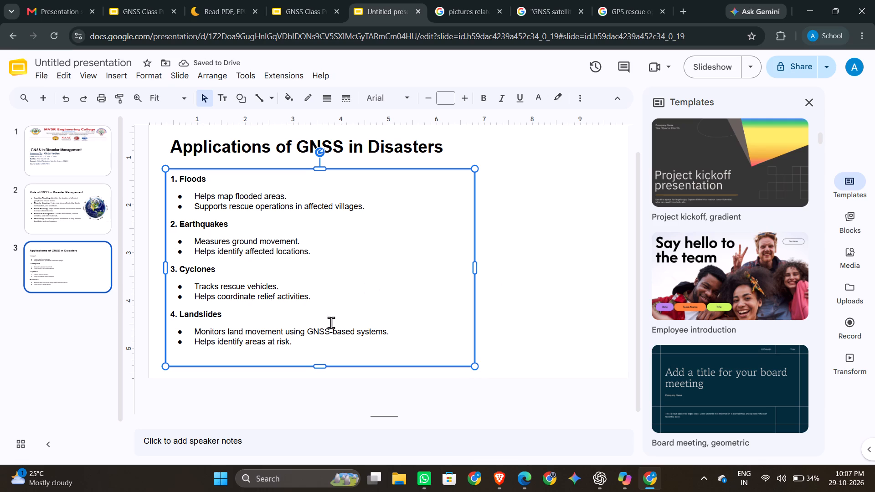
click(373, 306)
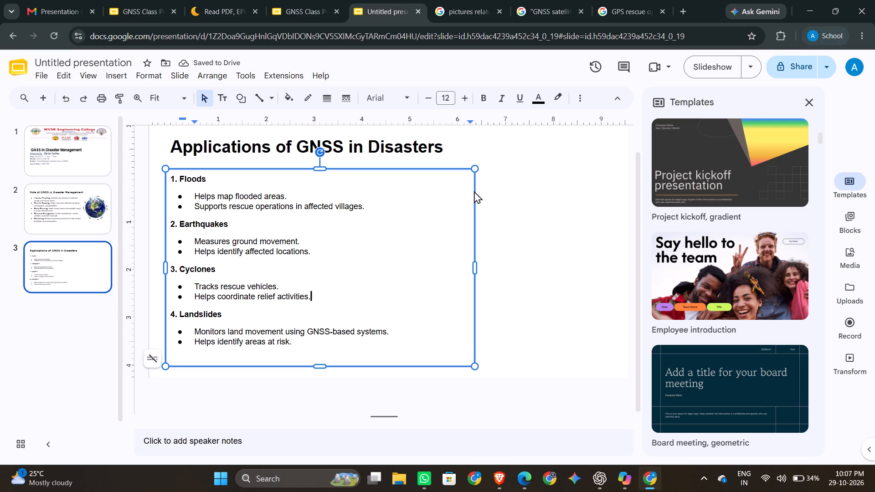
click(89, 211)
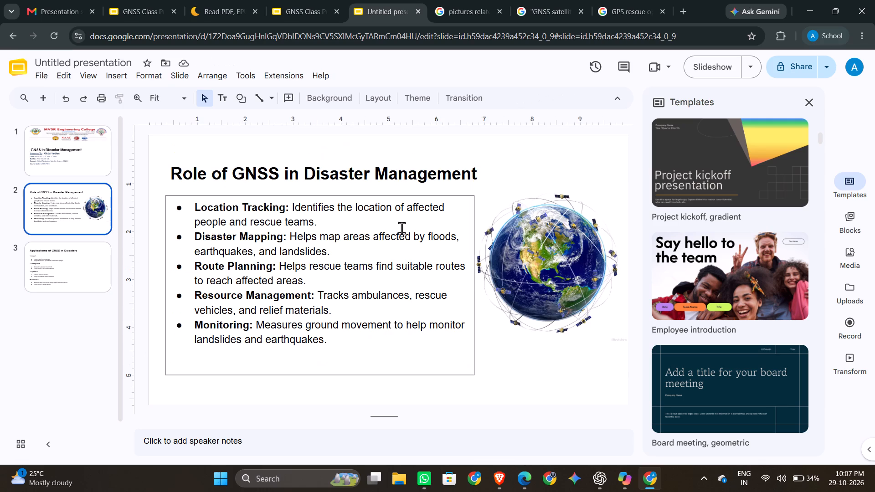
click(365, 247)
click(65, 276)
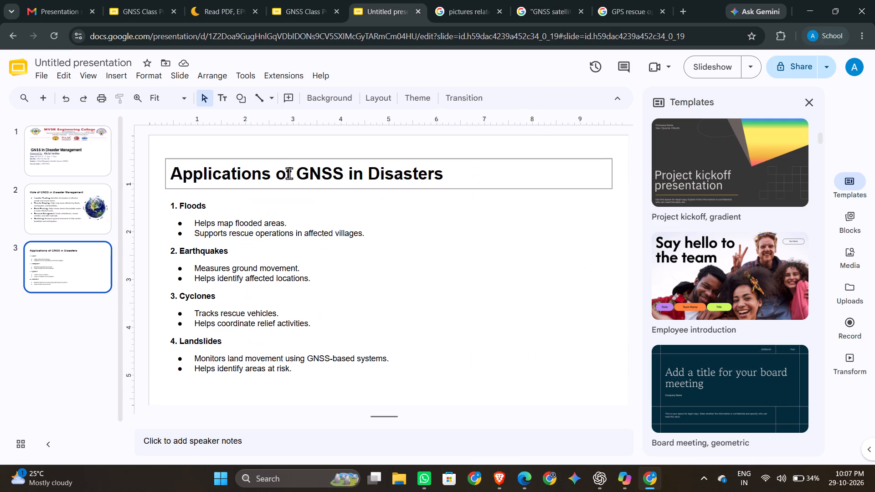
Copy the Semantic Scholar GPS satellites landslide-survey diagram from the image results for "GPS rescue operation disaster management".
click(605, 9)
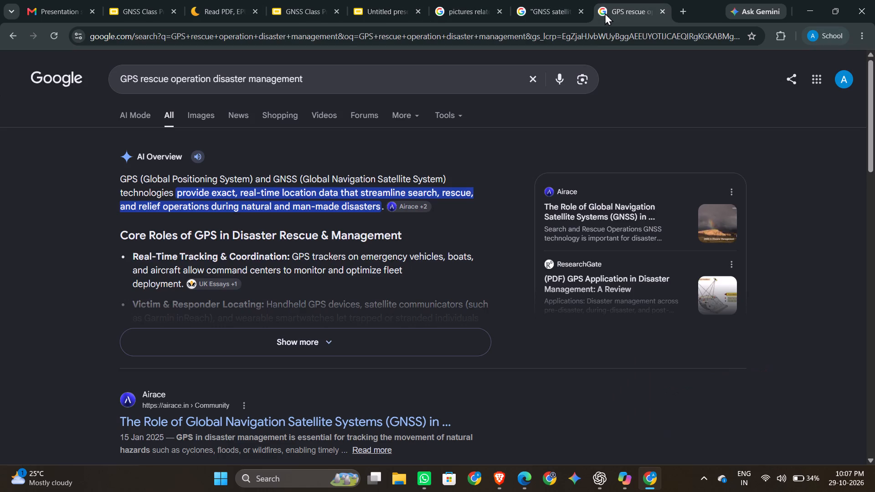
click(199, 118)
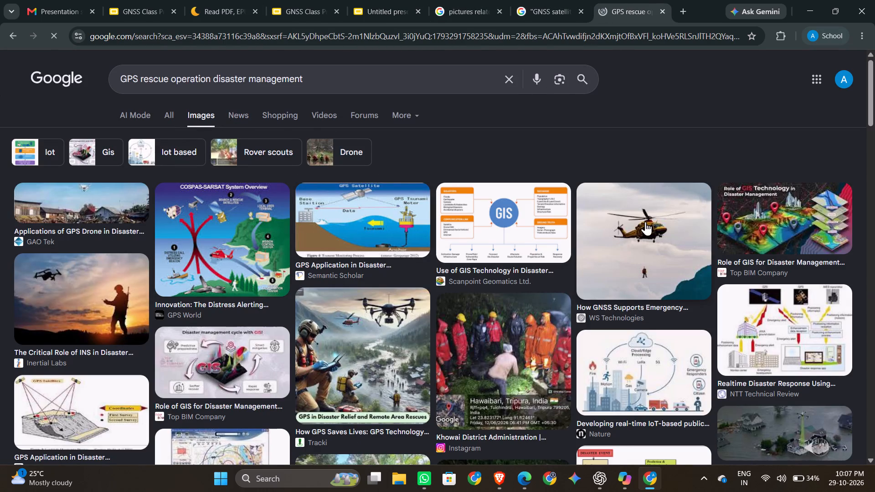
scroll(645, 222, down, 1)
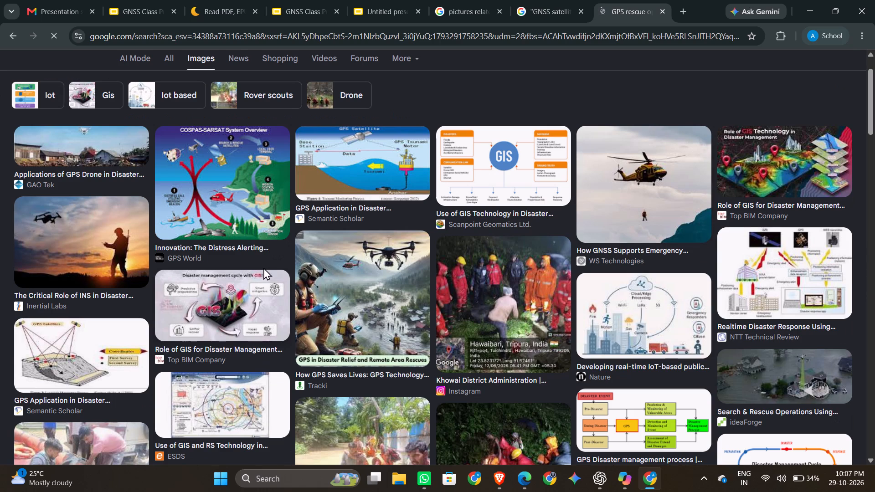
click(85, 359)
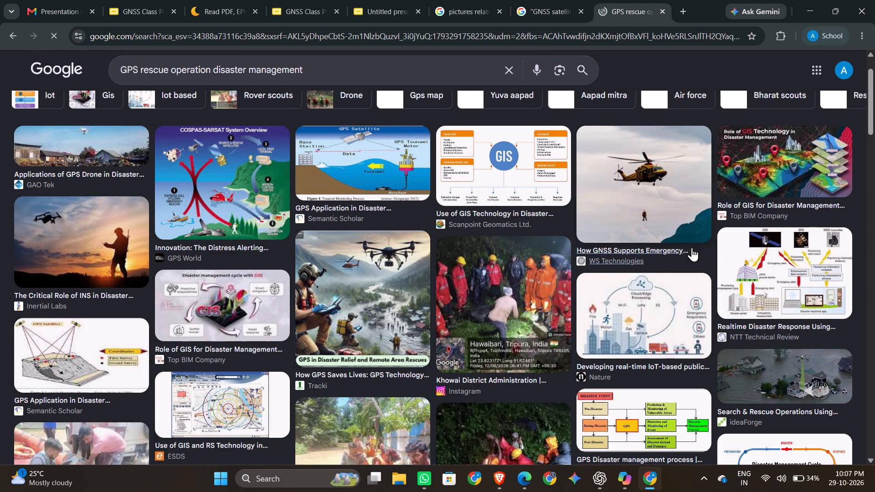
click(94, 366)
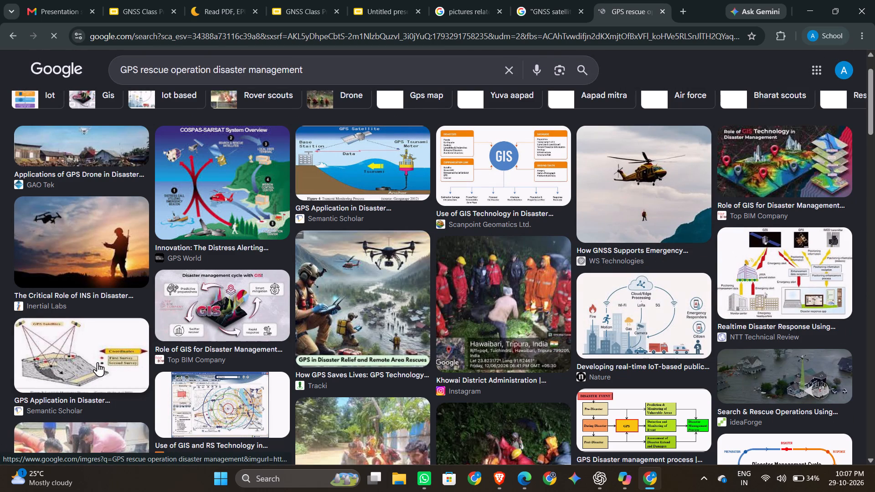
scroll(109, 358, down, 1)
scroll(96, 312, down, 1)
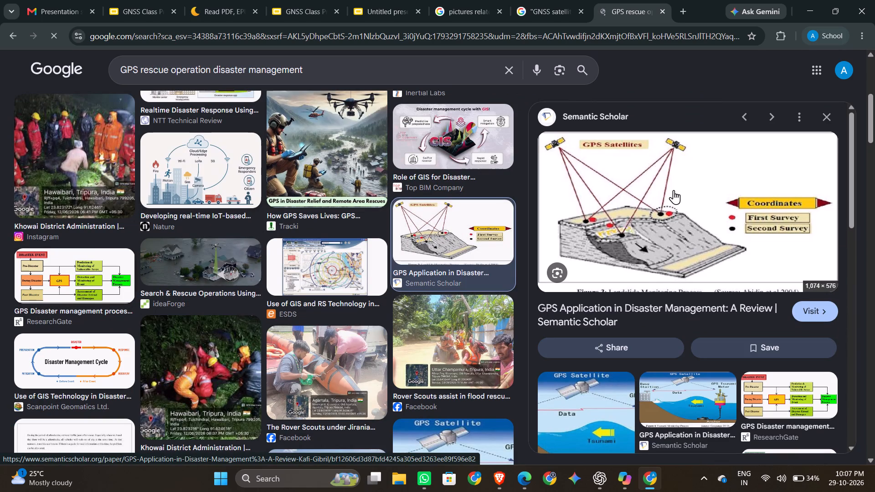
right_click(673, 190)
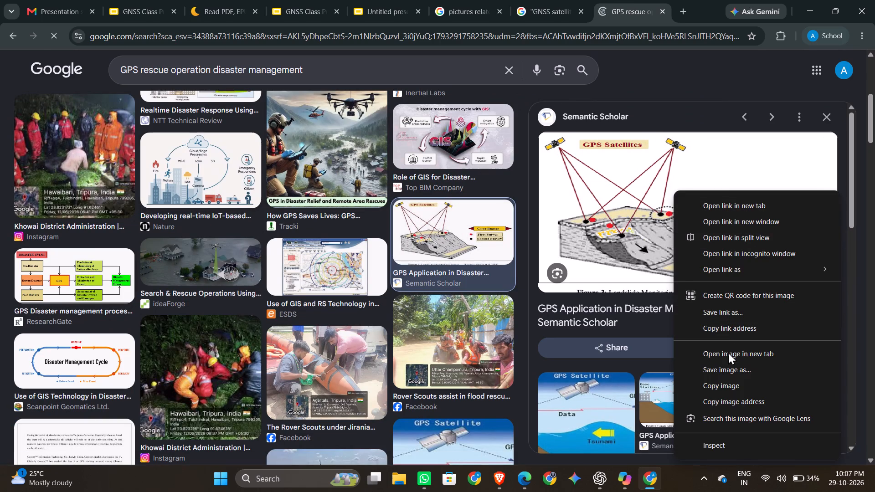
click(726, 382)
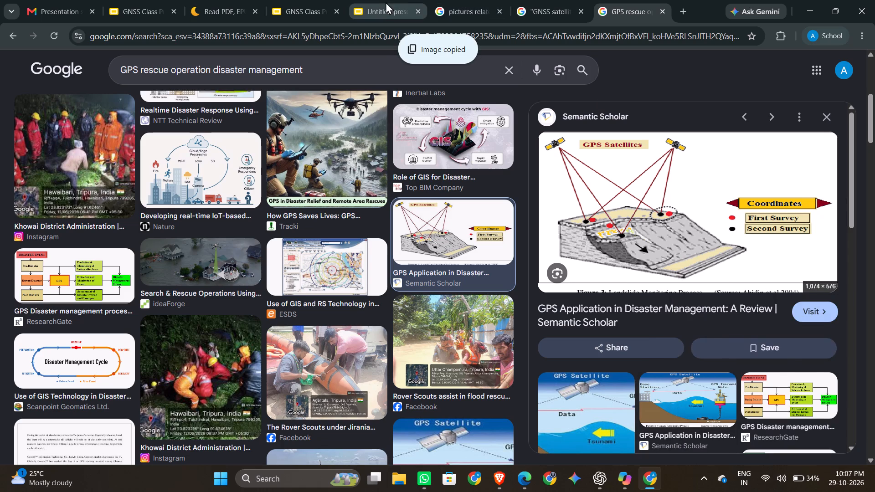
Paste the copied GPS satellites diagram onto slide 3 and shrink it to about half the slide's width.
click(386, 2)
right_click(576, 263)
click(614, 271)
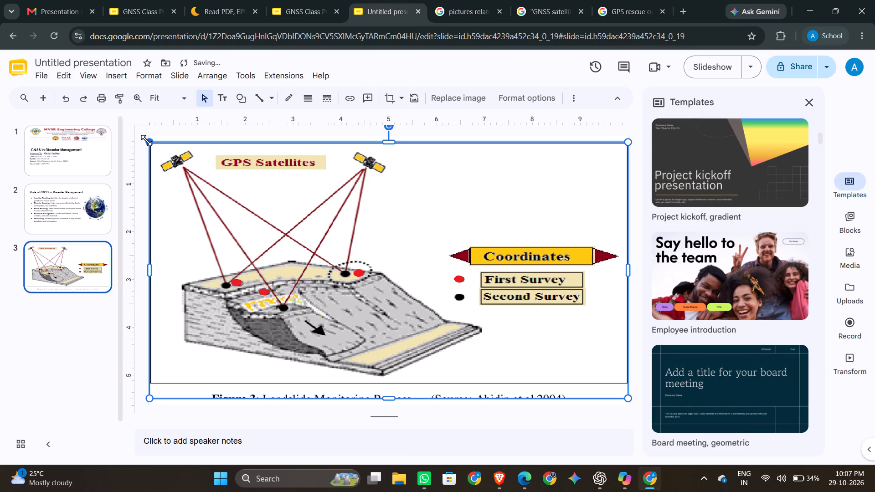
drag(146, 140, 451, 184)
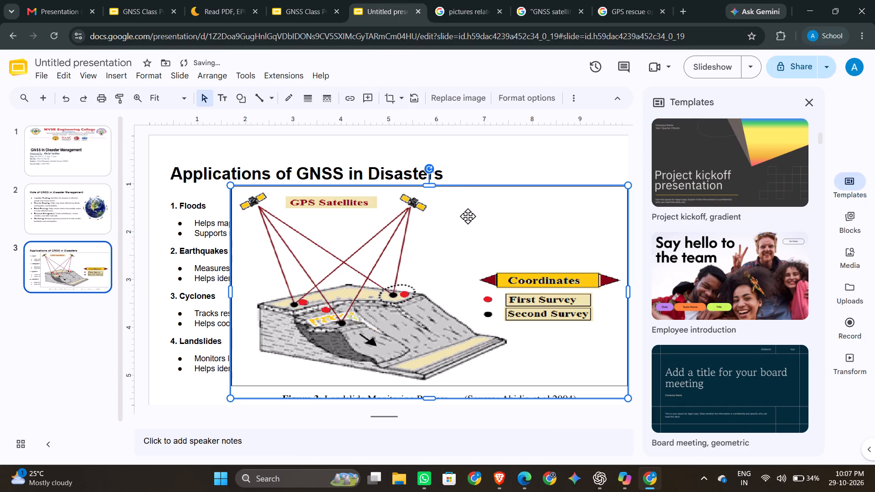
drag(230, 185, 417, 241)
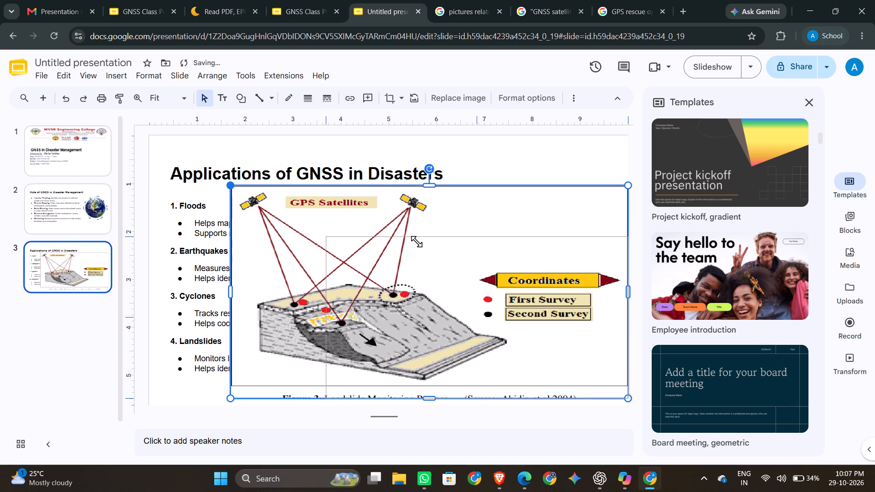
drag(417, 241, 417, 241)
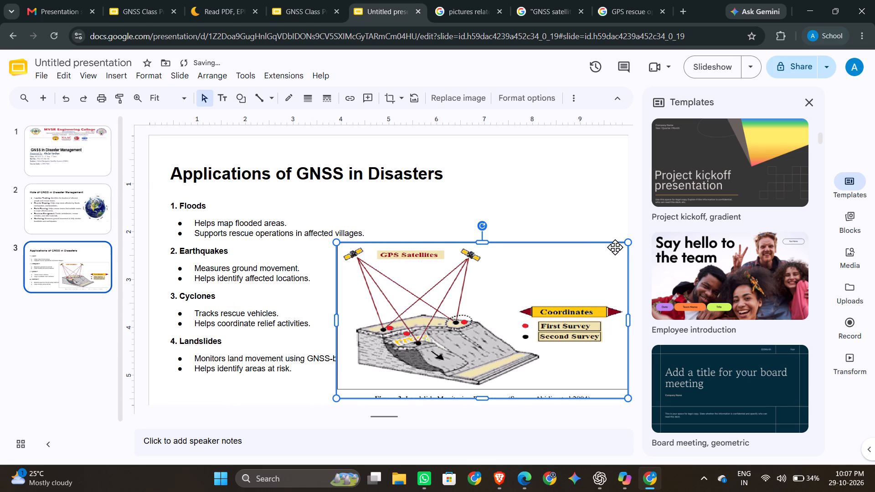
drag(631, 242, 573, 271)
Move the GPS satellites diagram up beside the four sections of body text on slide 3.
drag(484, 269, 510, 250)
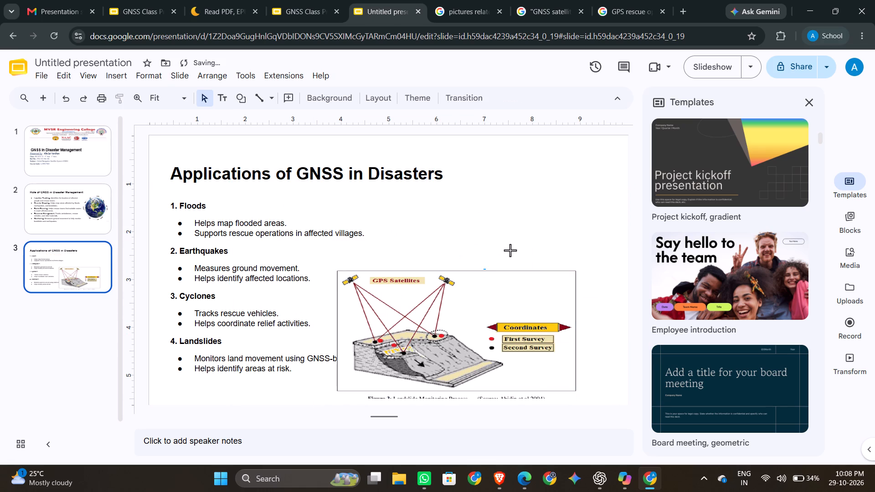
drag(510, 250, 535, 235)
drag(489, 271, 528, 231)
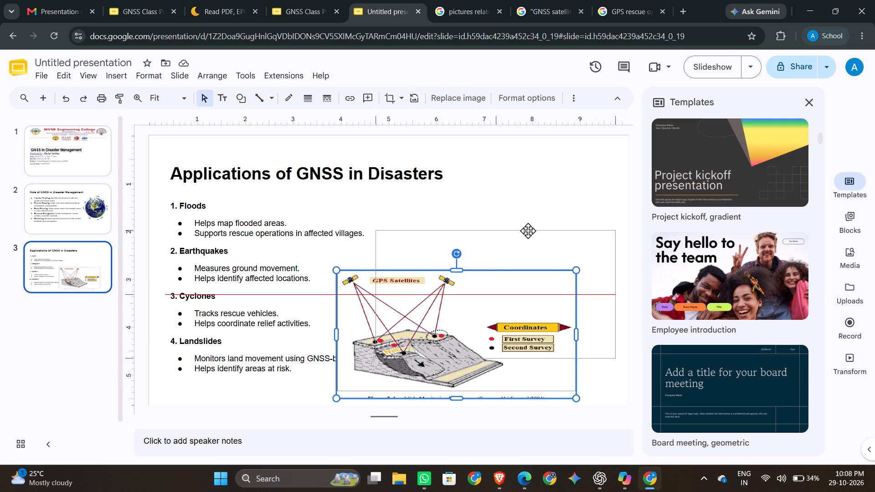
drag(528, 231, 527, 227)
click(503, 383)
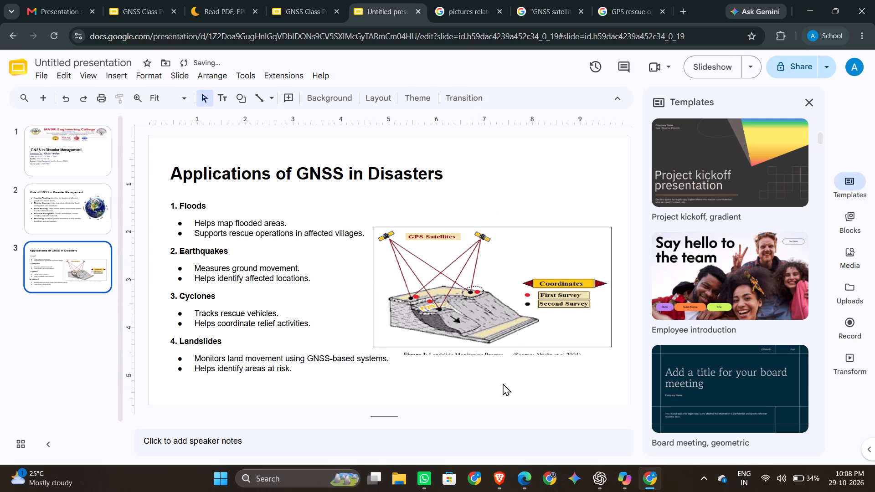
Reduce the height of slide 3's GPS satellites diagram slightly from its lower edge.
click(491, 333)
click(489, 352)
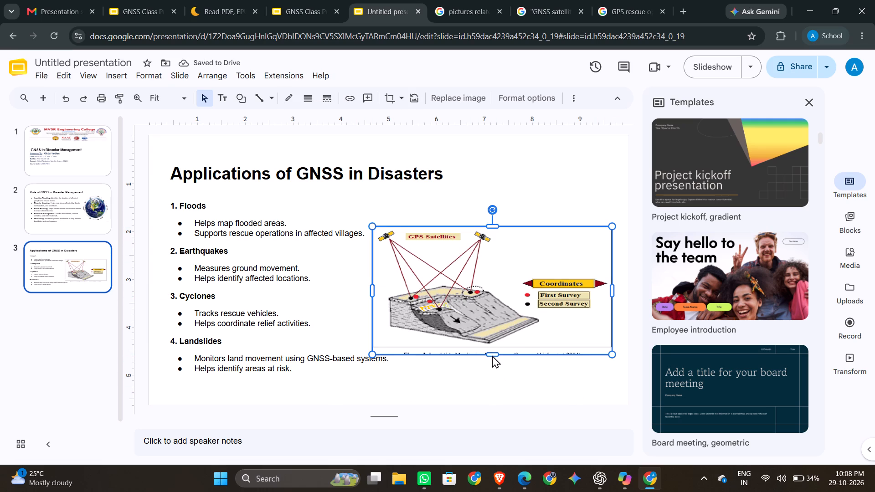
drag(489, 354, 488, 345)
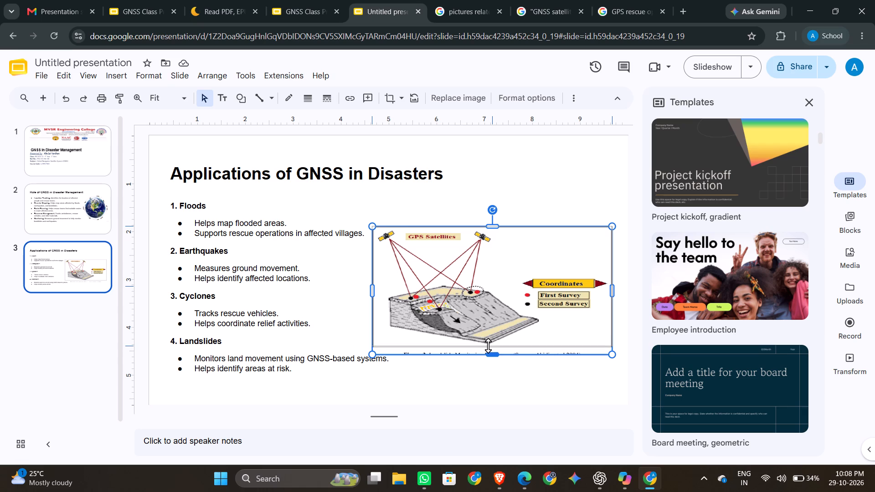
drag(488, 345, 489, 346)
click(489, 373)
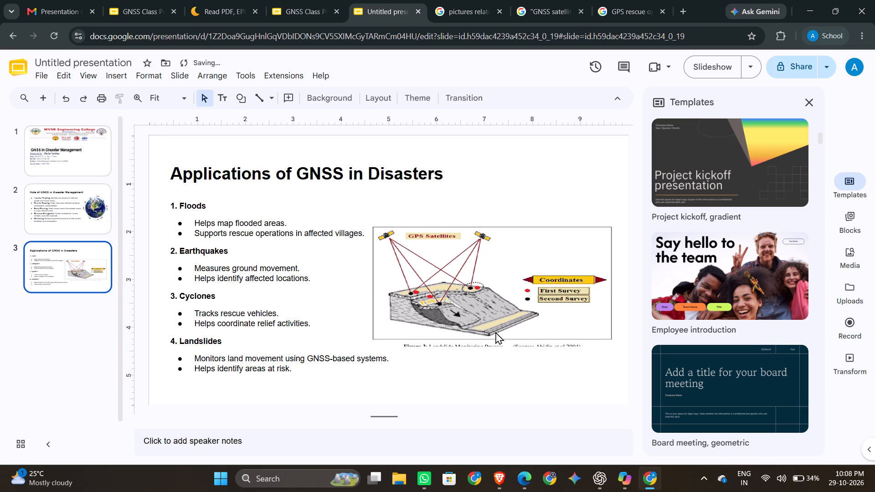
Move the GPS satellites diagram into slide 3's lower-right corner, beside the Cyclones and Landslides sections.
click(501, 304)
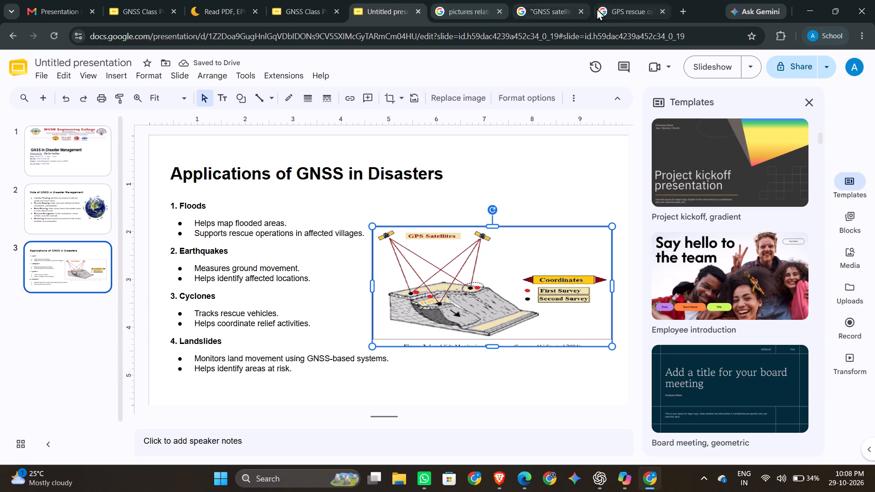
click(618, 8)
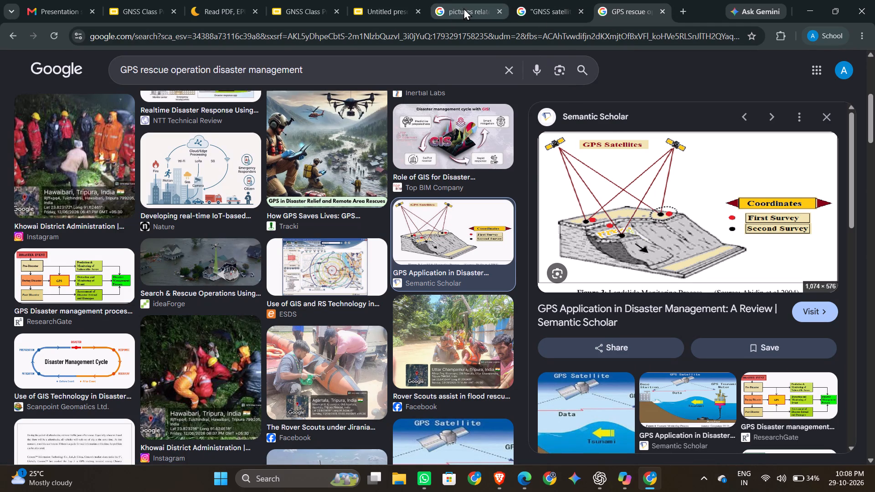
click(351, 6)
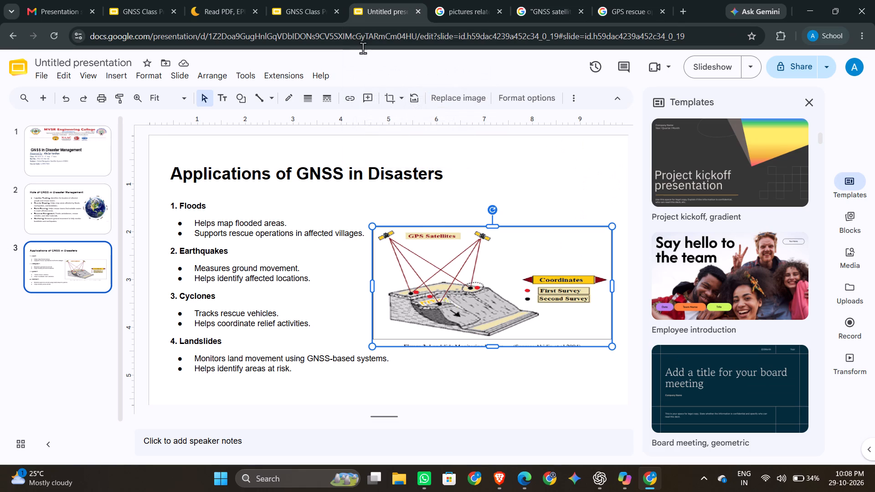
click(473, 282)
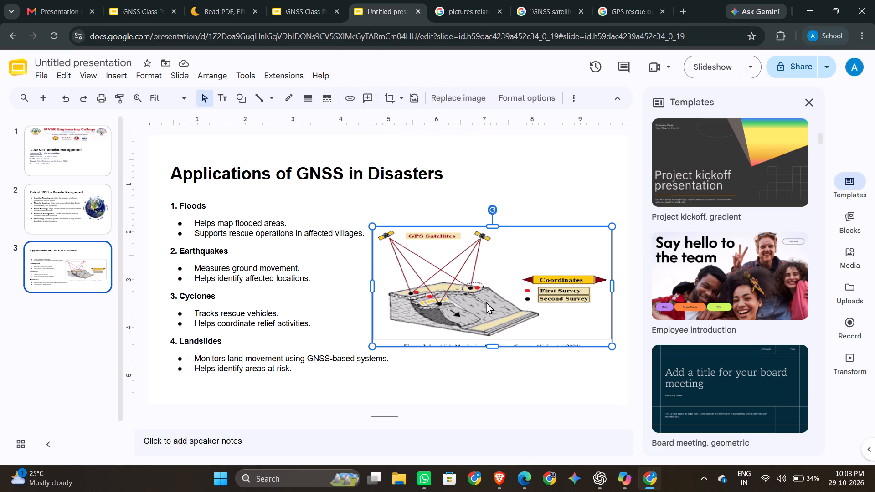
drag(486, 302, 502, 361)
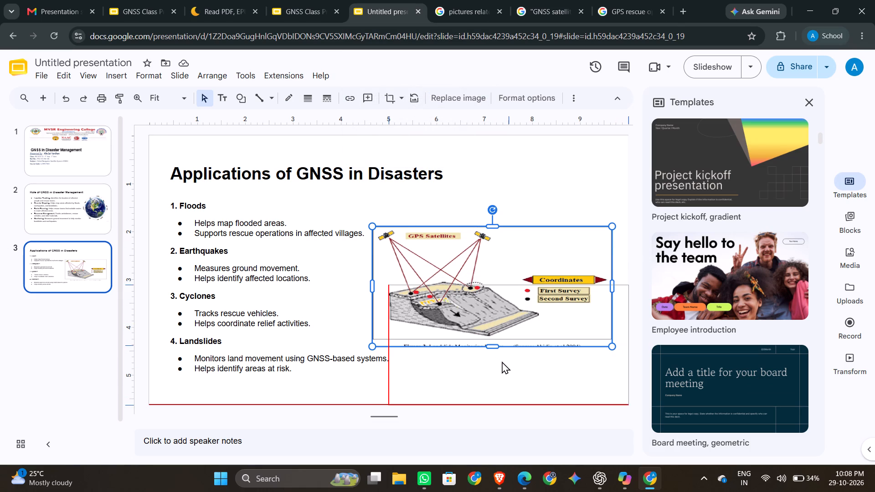
drag(502, 361, 502, 367)
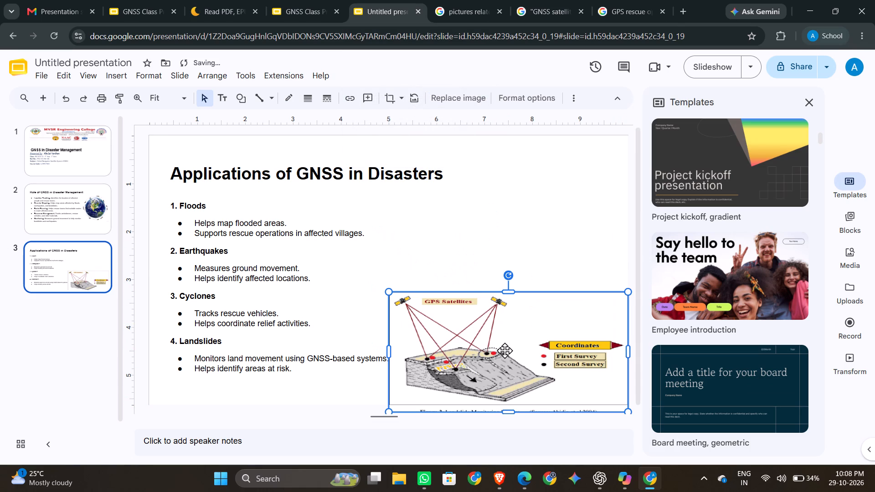
click(504, 350)
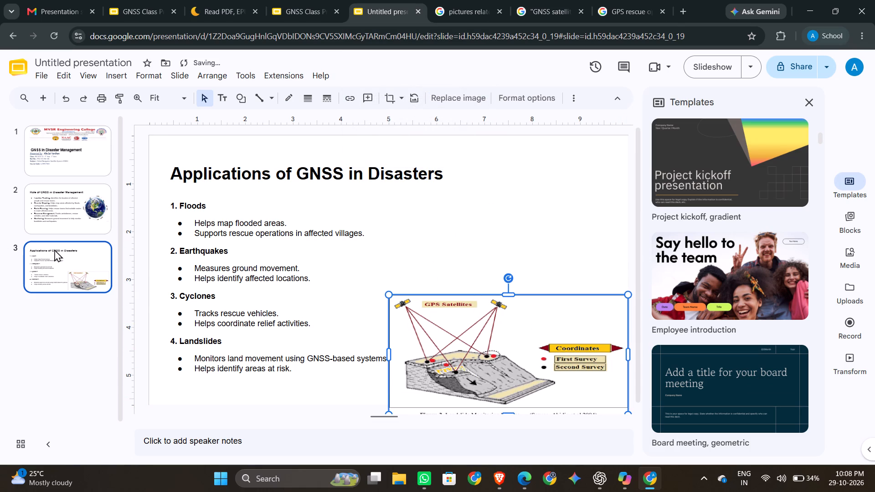
Compare slide 3's layout with slide 2 and check the extents of its title and body text boxes.
click(72, 205)
click(66, 261)
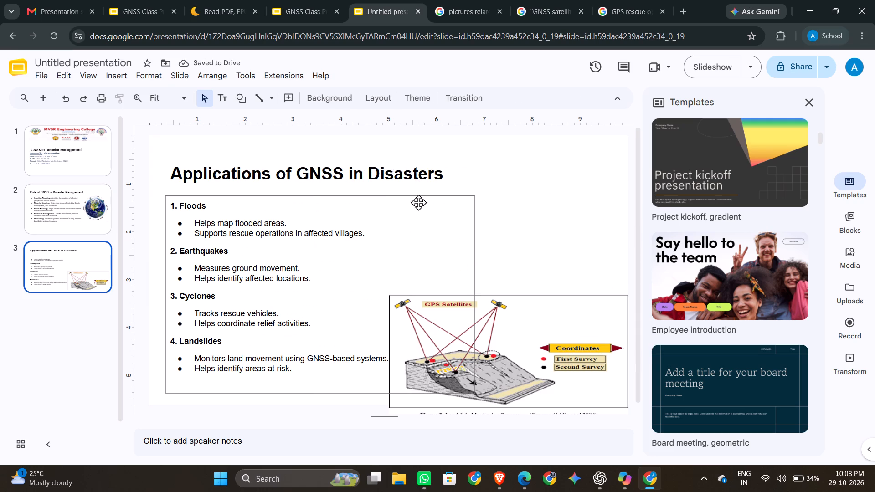
click(426, 201)
click(547, 167)
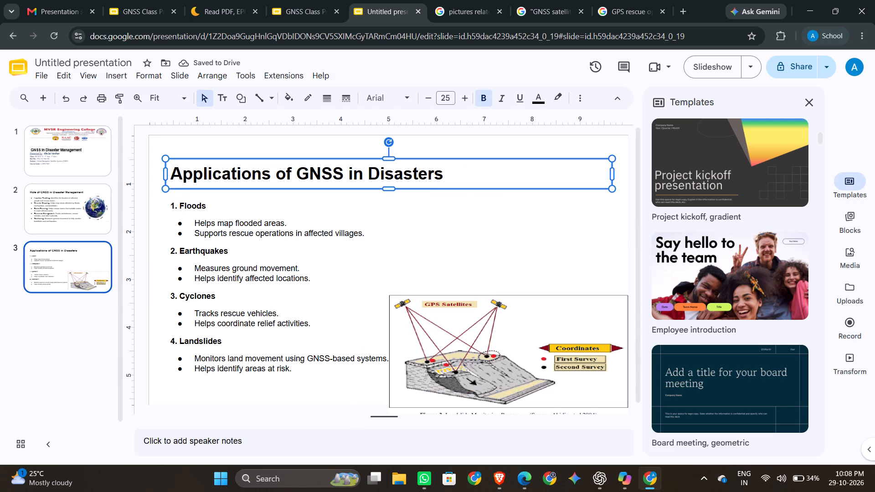
click(352, 416)
click(365, 381)
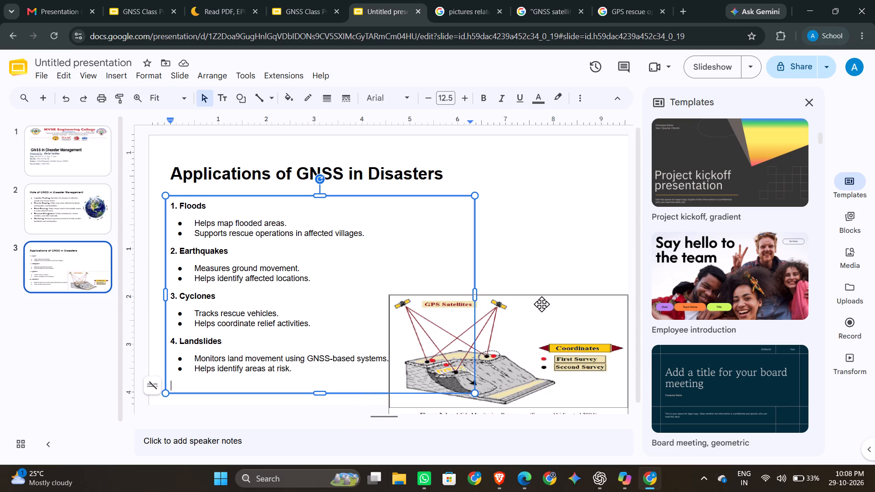
Browse the image results for "GPS rescue operation disaster management" for a replacement diagram, previewing the kpfu.ru disaster management information system image.
click(623, 4)
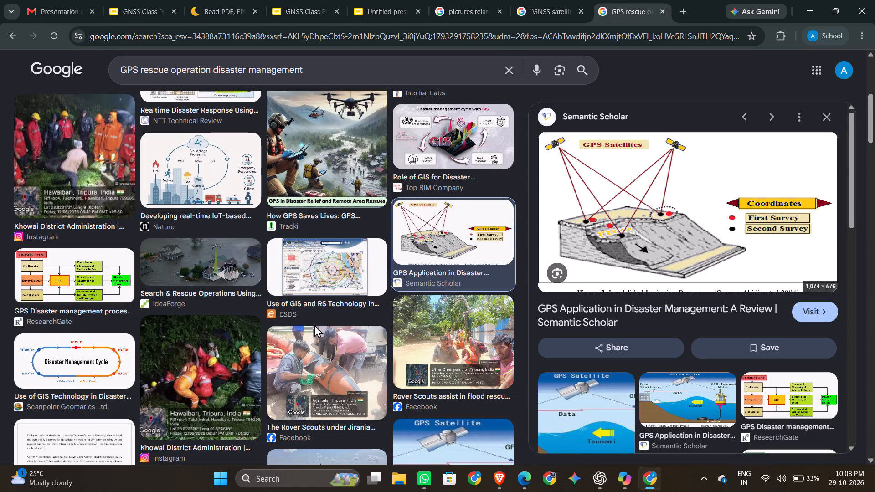
scroll(314, 325, down, 3)
scroll(262, 319, down, 2)
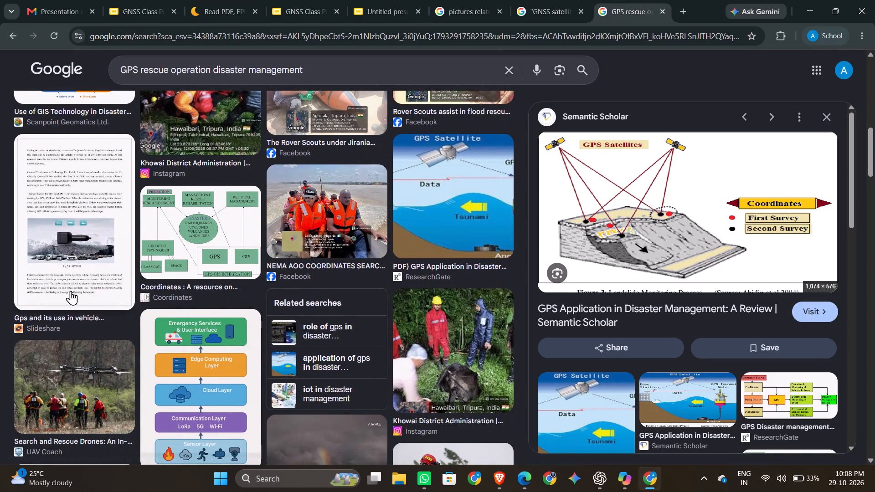
scroll(71, 291, down, 3)
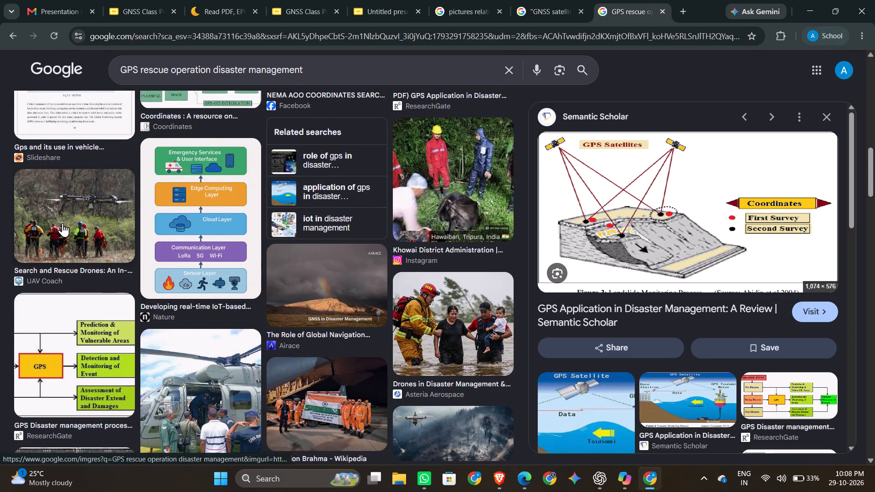
scroll(187, 246, down, 3)
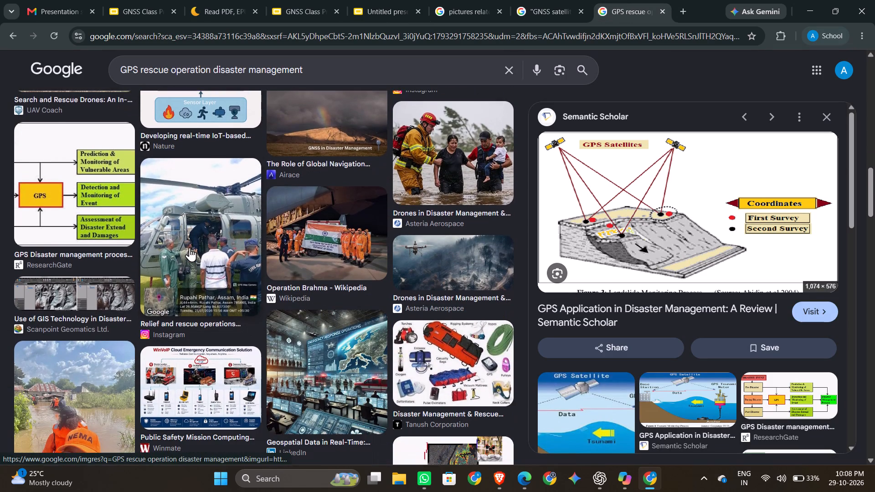
scroll(190, 247, down, 2)
scroll(276, 259, down, 3)
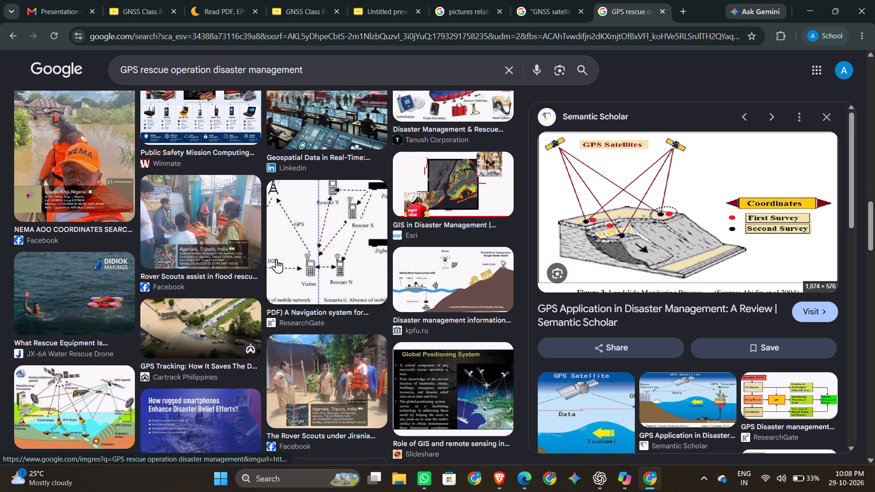
click(426, 284)
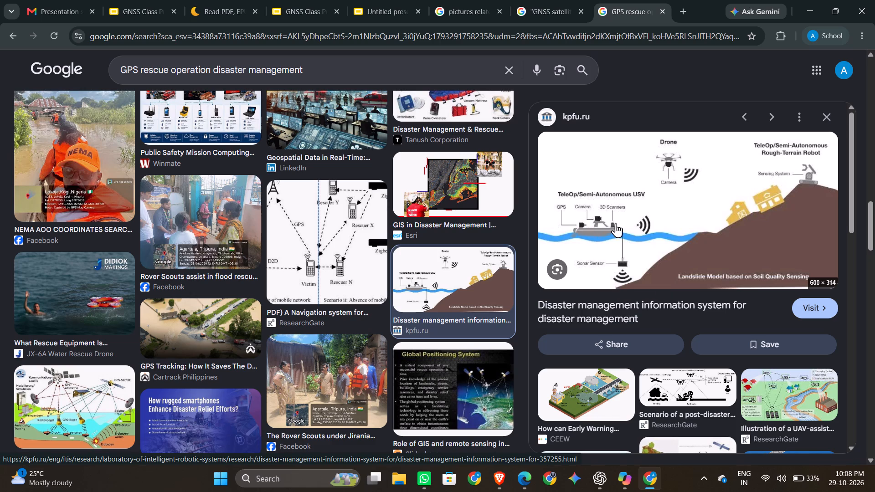
scroll(149, 370, down, 1)
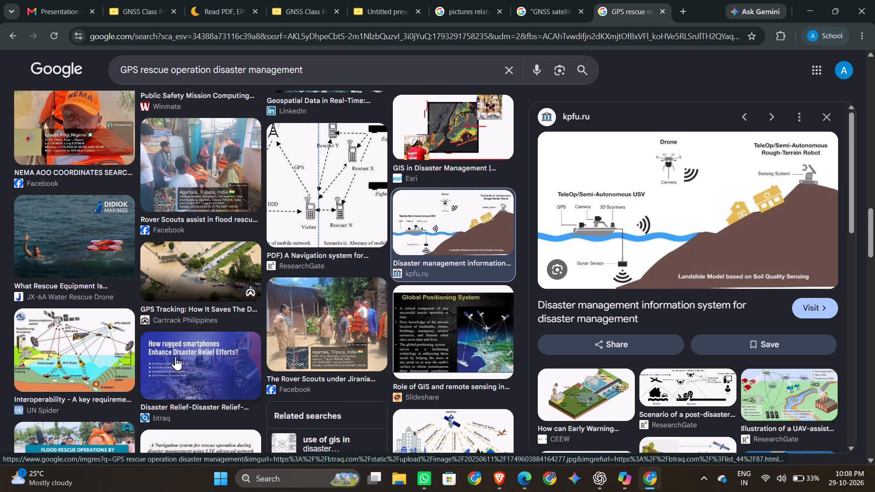
scroll(195, 350, down, 2)
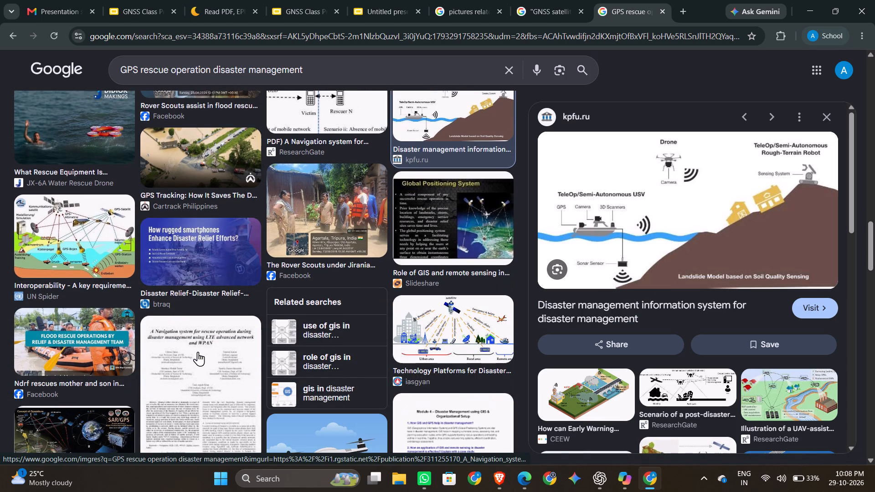
Copy the iasgyan satellite diagram from "Technology Platforms for Disaster Management" and return to the presentation.
click(453, 336)
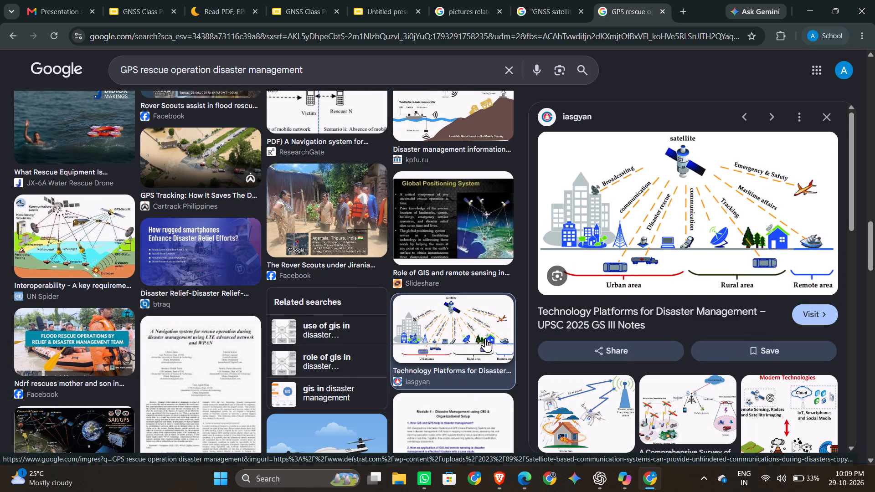
right_click(649, 211)
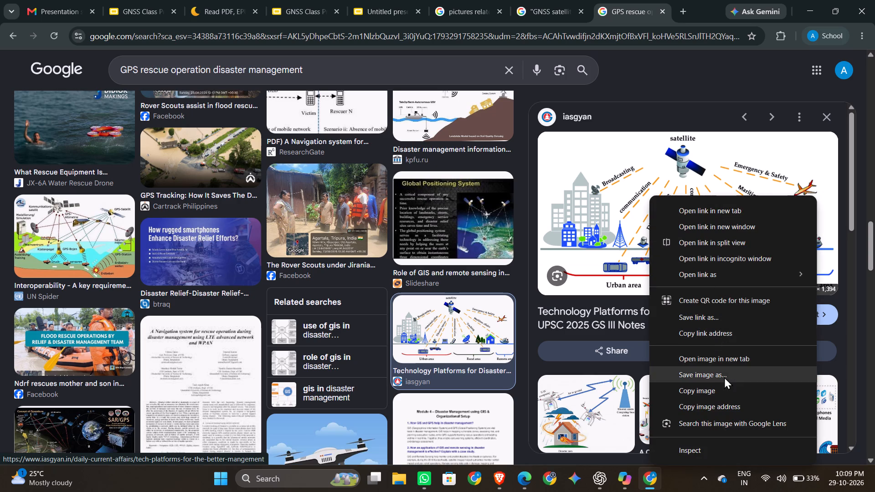
click(724, 391)
click(544, 6)
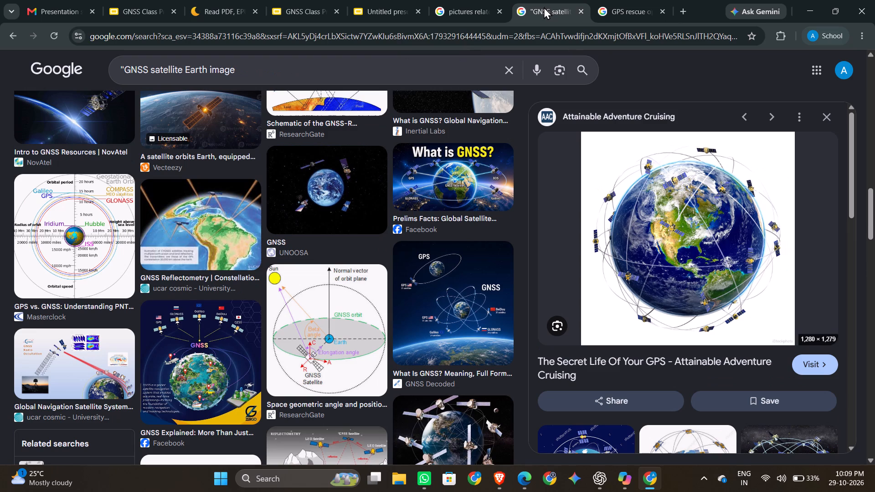
click(379, 7)
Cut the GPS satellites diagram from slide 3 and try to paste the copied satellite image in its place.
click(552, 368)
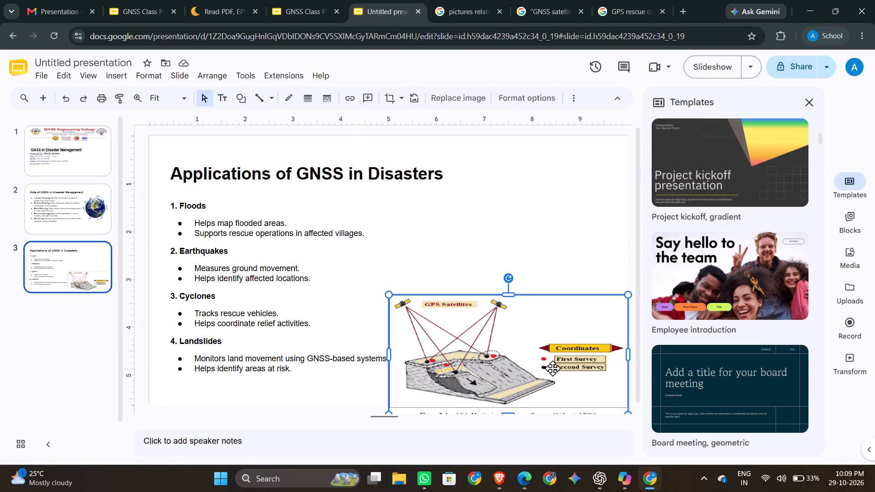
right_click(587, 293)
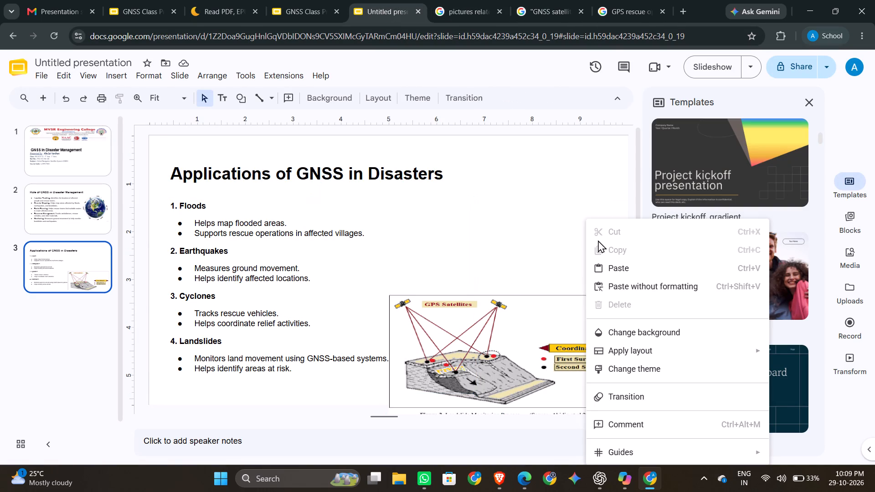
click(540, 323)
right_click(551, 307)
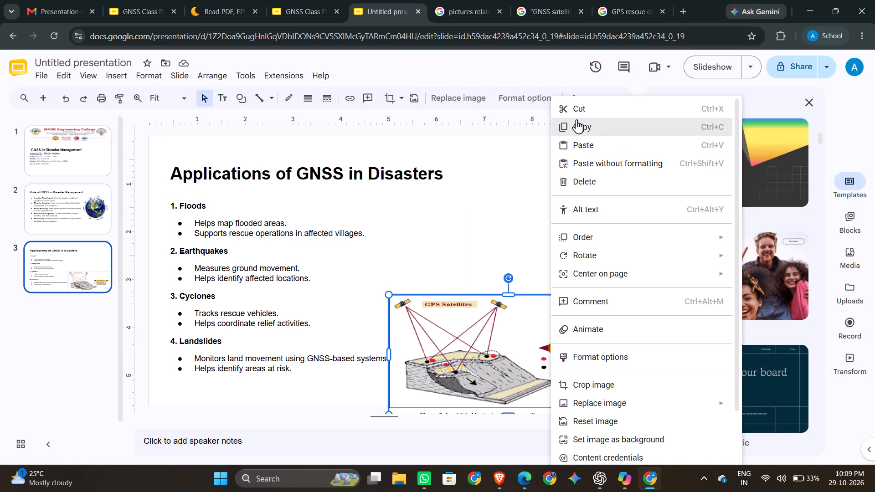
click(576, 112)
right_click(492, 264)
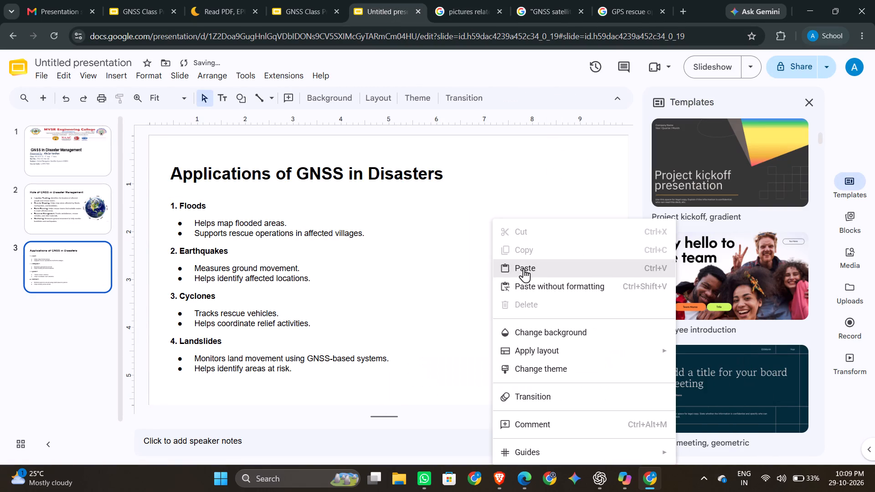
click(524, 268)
Cut the GPS satellites diagram out of slide 3 again.
click(505, 314)
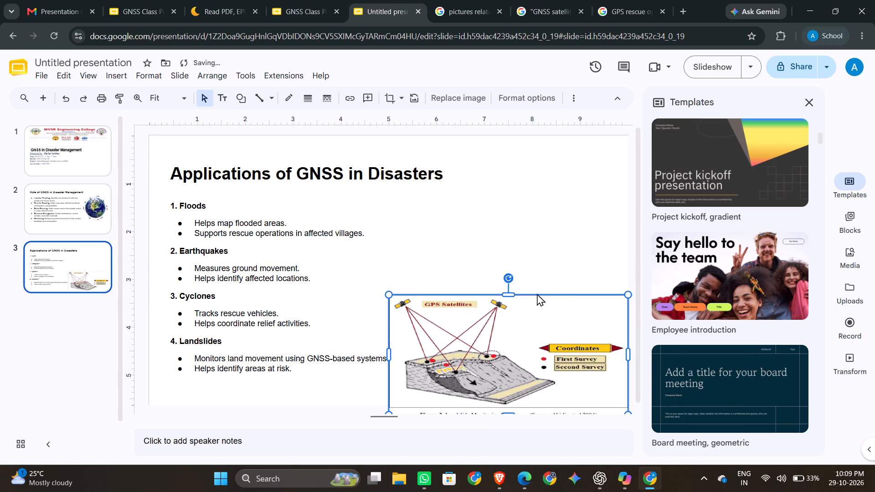
click(537, 296)
right_click(538, 292)
right_click(546, 313)
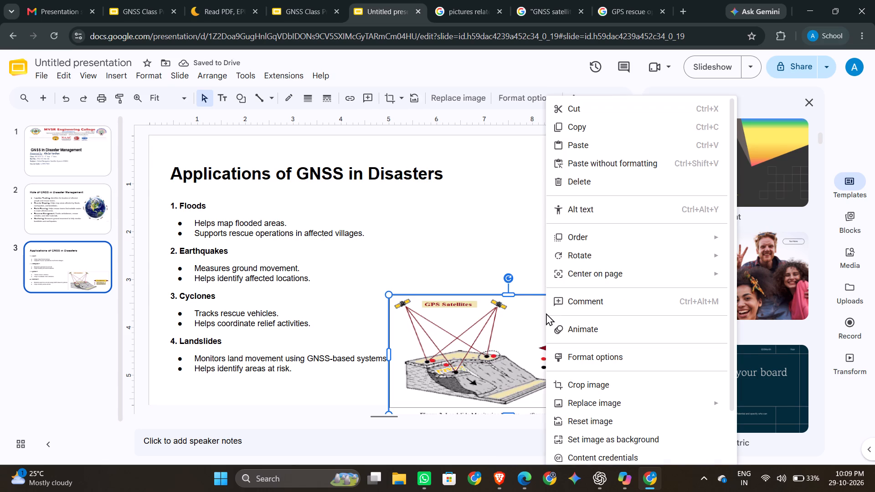
click(579, 104)
Copy the iasgyan satellite diagram again from the Google image results and paste it onto slide 3.
click(628, 7)
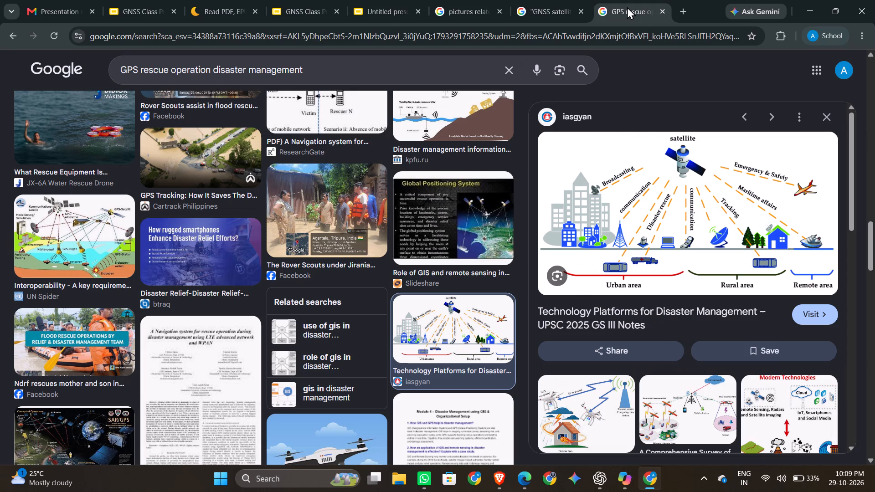
right_click(610, 226)
drag(674, 392, 676, 388)
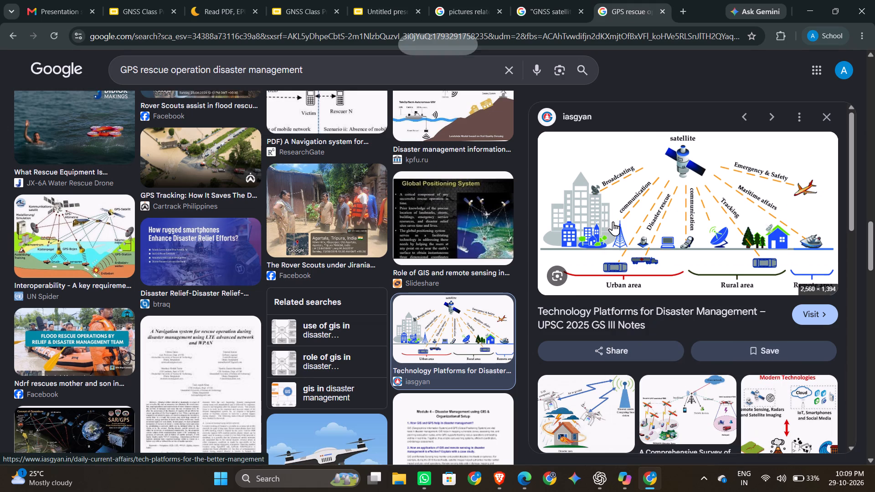
click(381, 9)
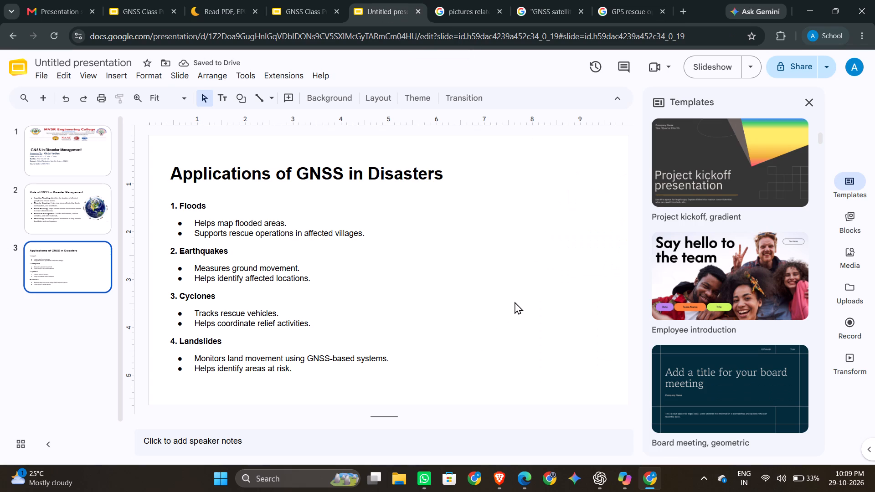
key(ctrl+v)
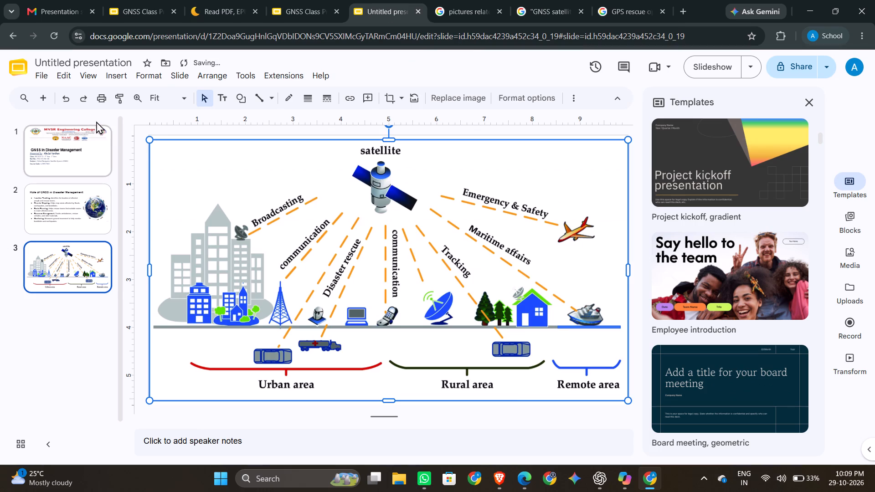
Shrink the satellite diagram to about half of slide 3's width and move it up beside the body text at the slide's right edge.
drag(148, 138, 422, 263)
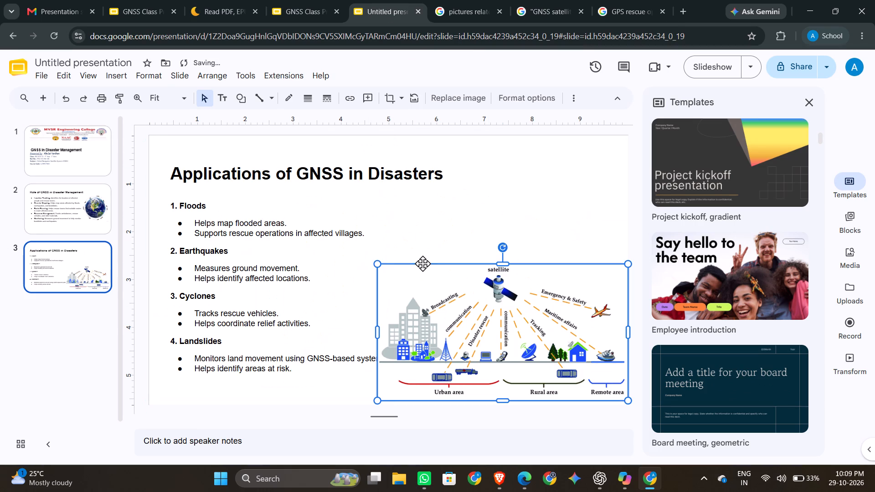
drag(529, 298, 528, 264)
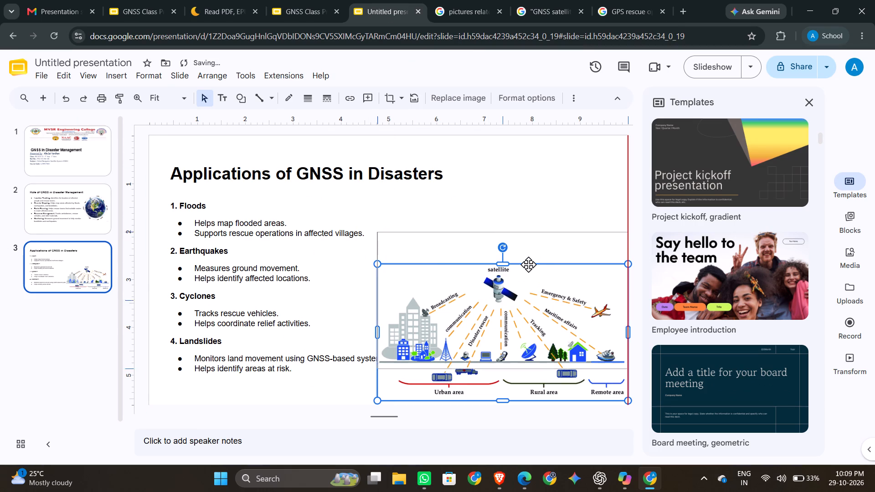
drag(528, 264, 528, 258)
drag(530, 292, 530, 283)
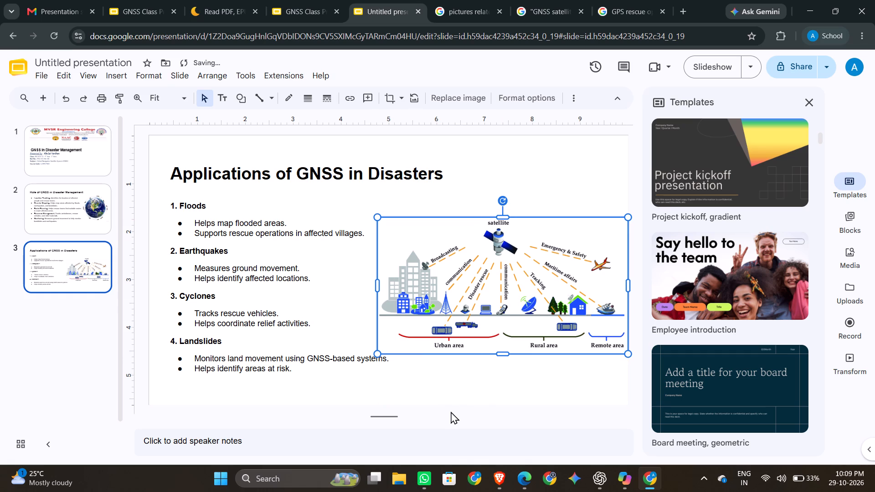
click(495, 408)
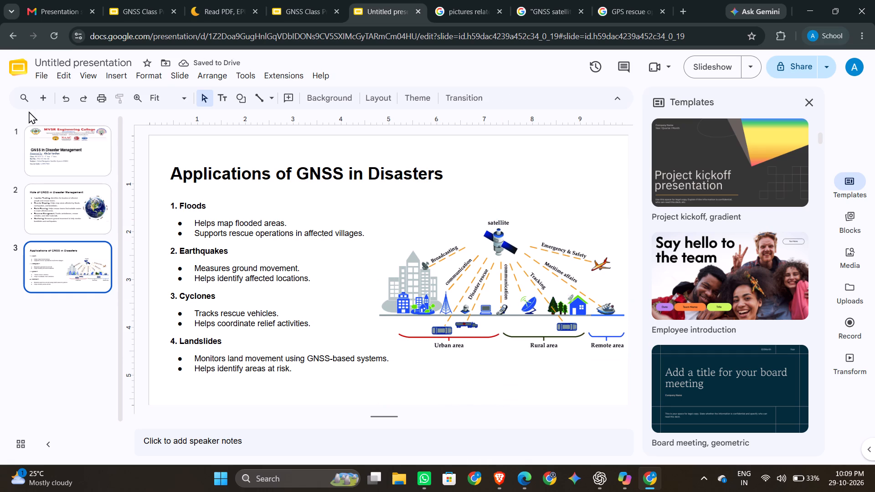
click(39, 102)
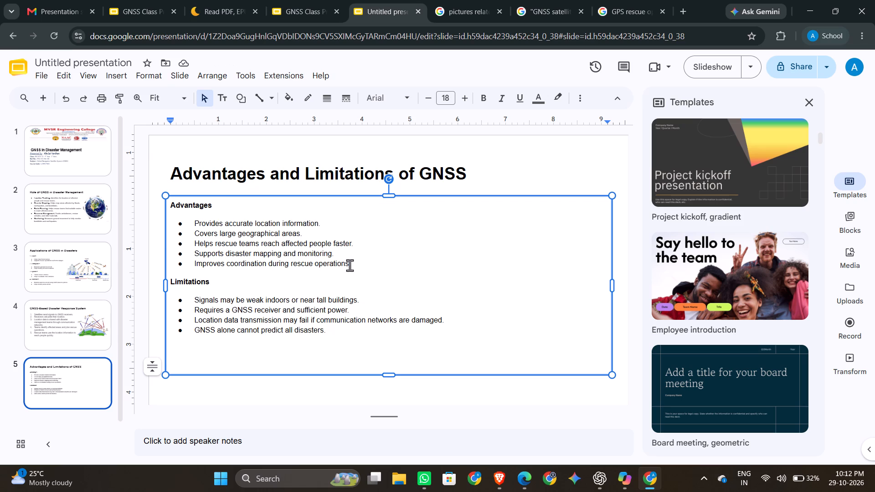
Delete the "Improves coordination during rescue operations" bullet from slide 5's Advantages list, along with its leftover empty line.
drag(350, 265, 185, 275)
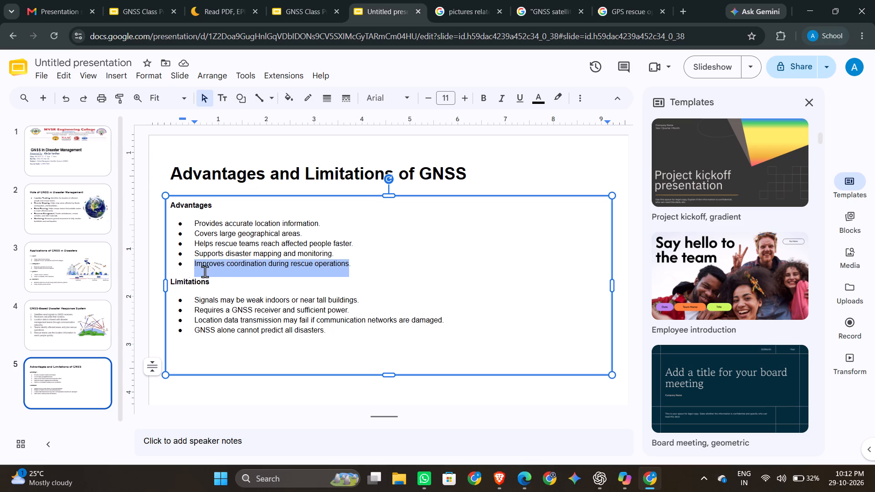
key(BackSpace)
key(BackSpace)
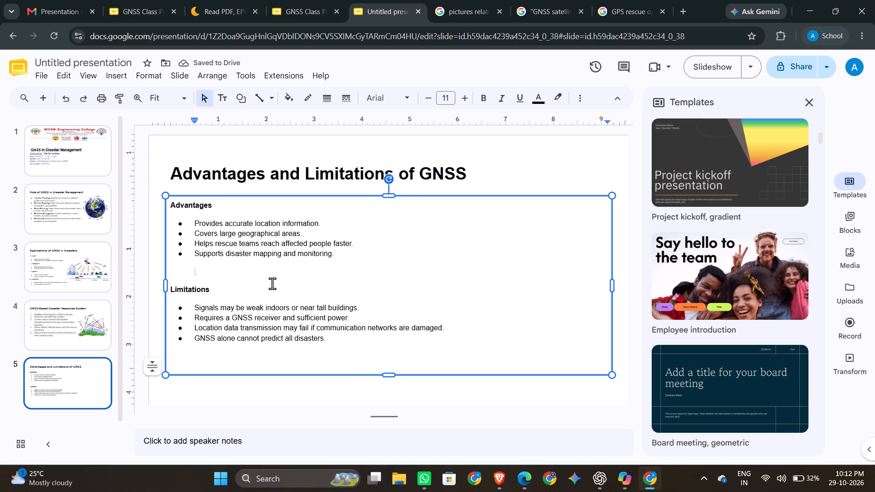
key(BackSpace)
key(BackSpace)
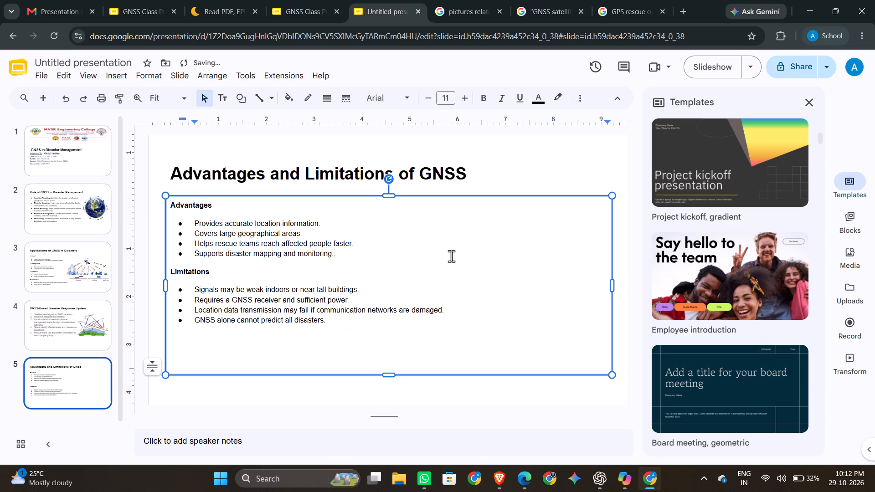
Narrow slide 5's body text box from its right side to about 6.2 inches wide.
drag(612, 287, 605, 287)
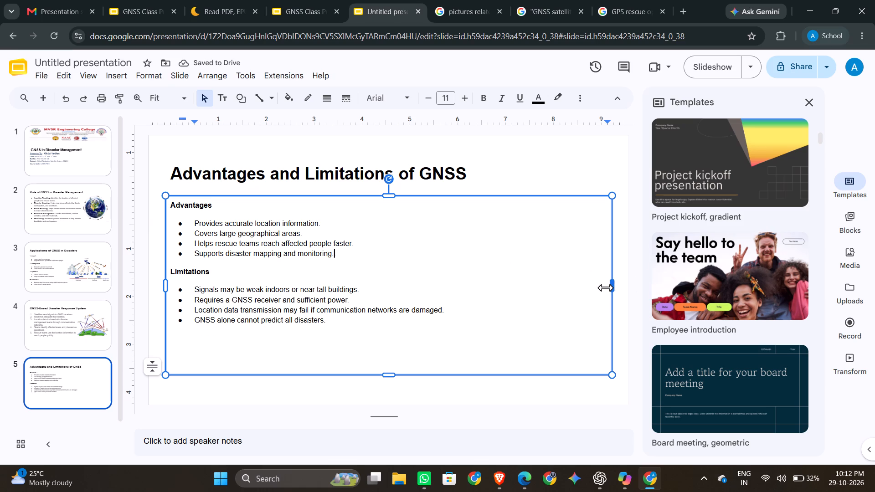
drag(605, 287, 462, 289)
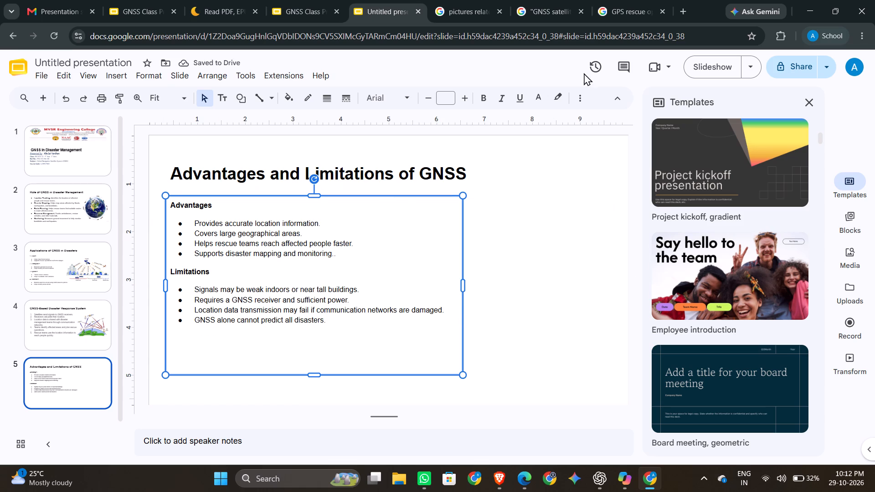
Look through the GPS rescue operation image results for a slide 5 picture, previewing the Microcontroller Tips, PsiBorg Technologies and Nature diagrams.
click(614, 0)
scroll(257, 330, down, 2)
click(174, 239)
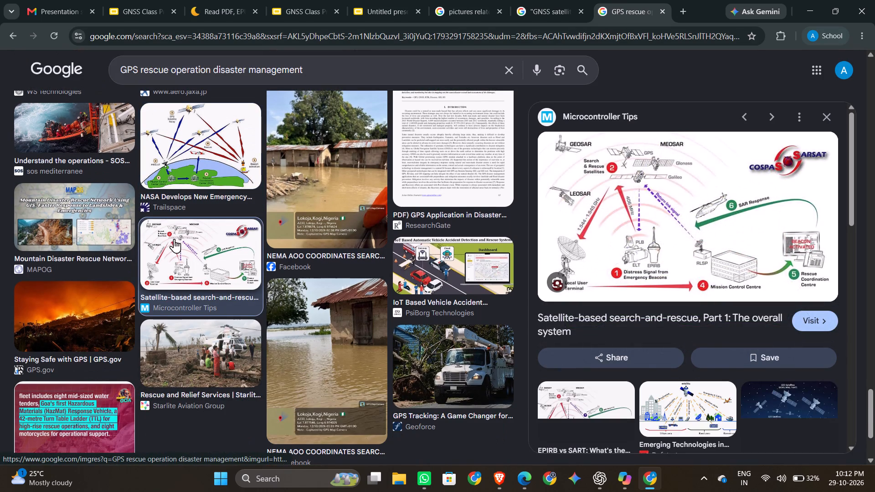
scroll(178, 238, down, 8)
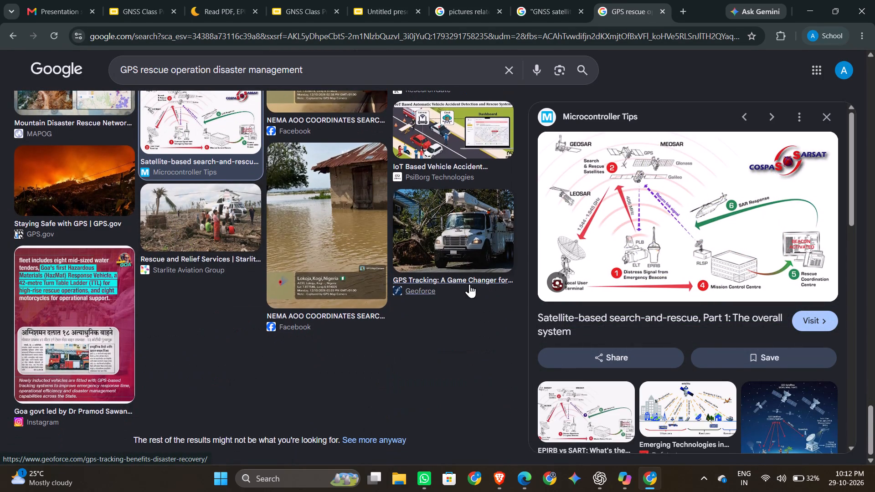
scroll(446, 241, up, 2)
click(434, 254)
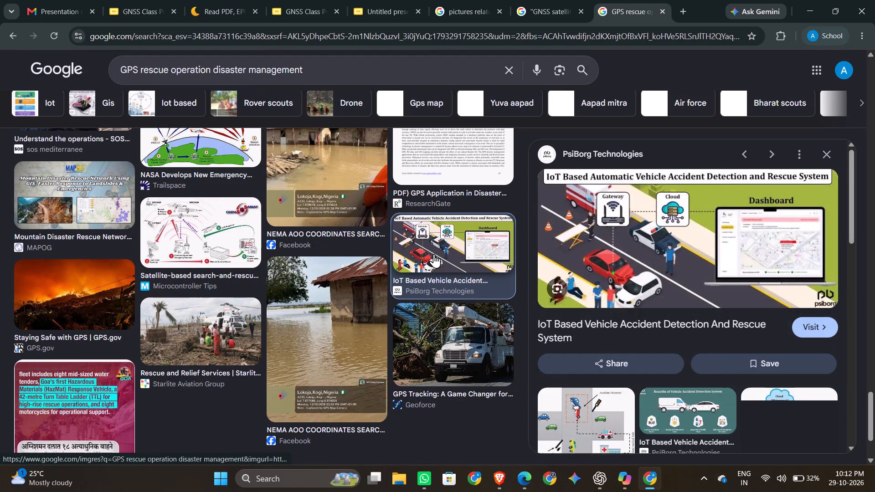
scroll(427, 257, up, 1)
scroll(226, 278, up, 1)
scroll(133, 282, up, 2)
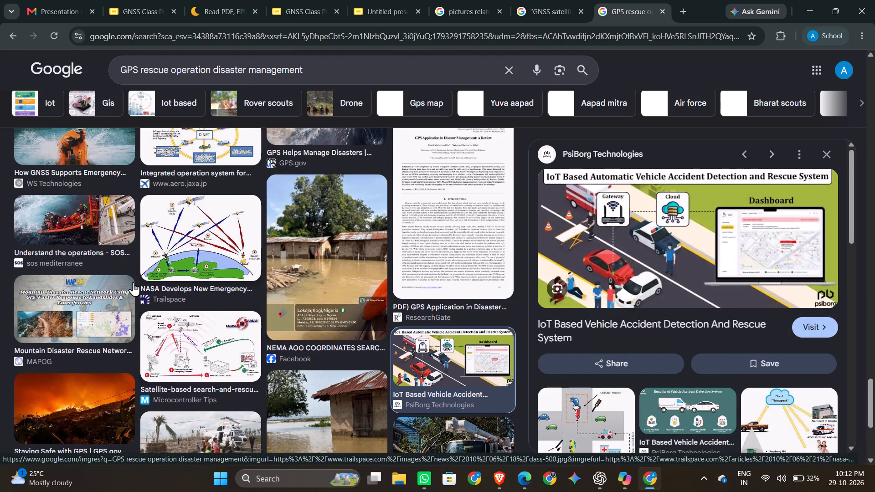
scroll(165, 267, up, 7)
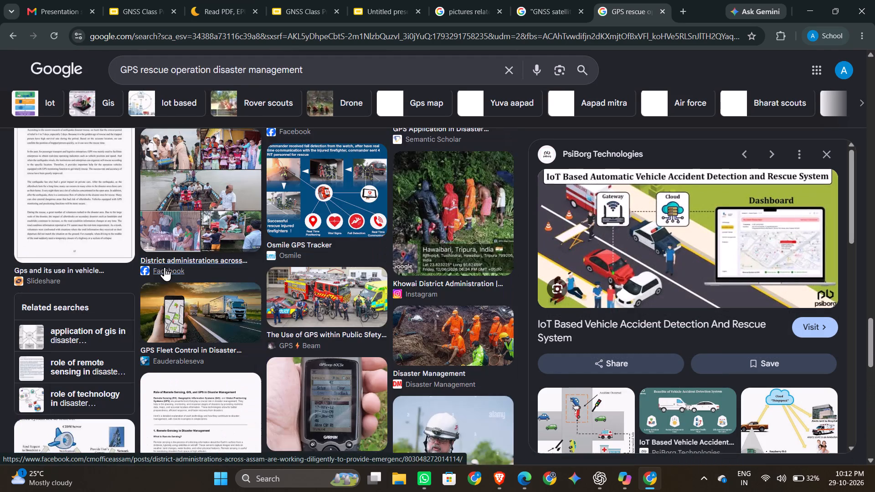
scroll(165, 267, up, 5)
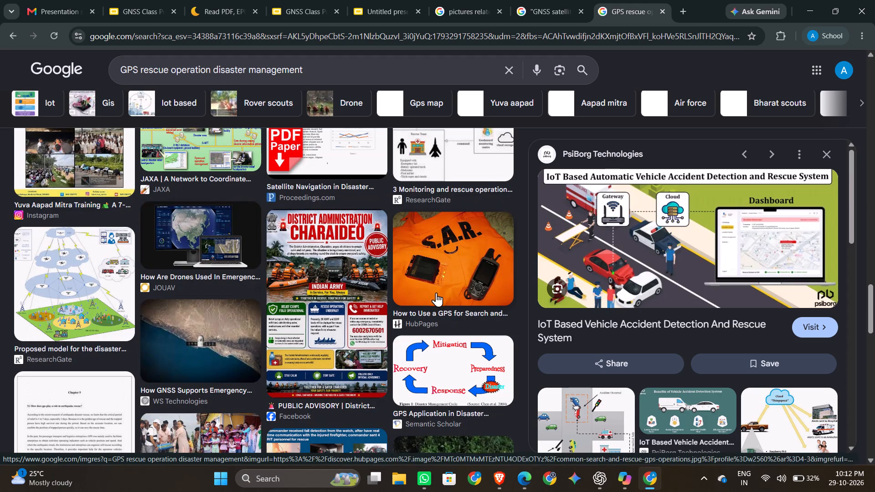
scroll(203, 251, up, 6)
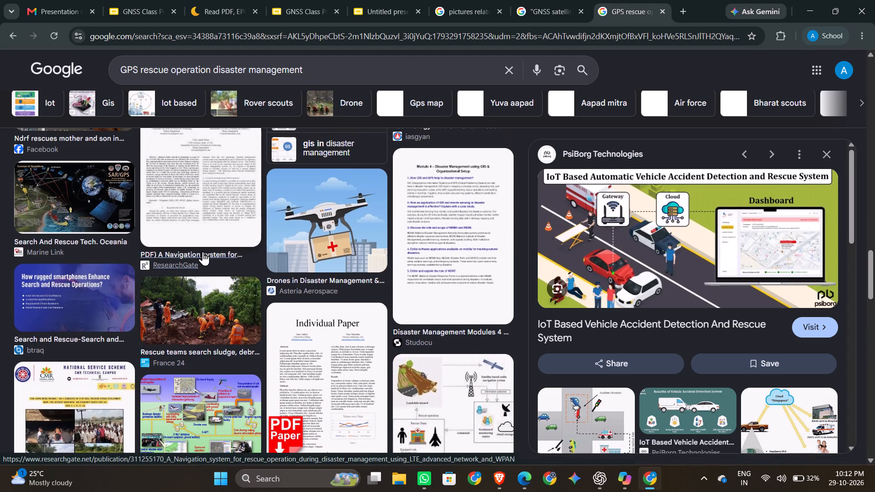
scroll(203, 251, up, 4)
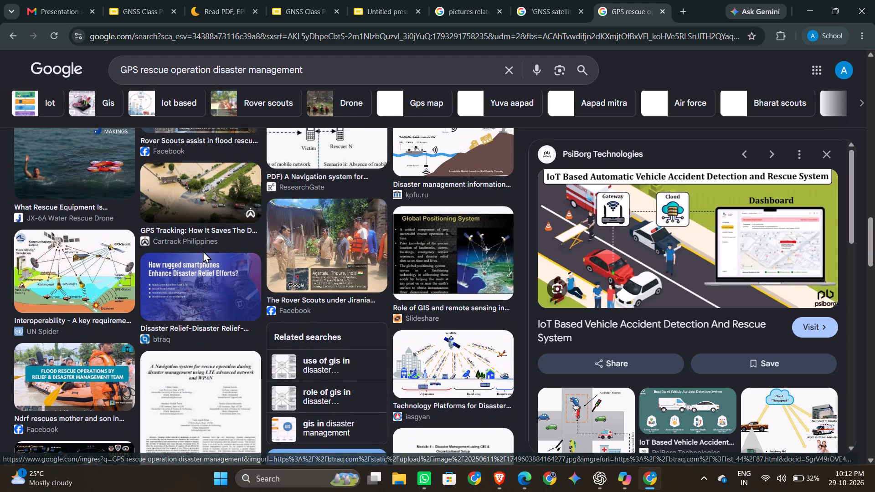
scroll(203, 251, up, 5)
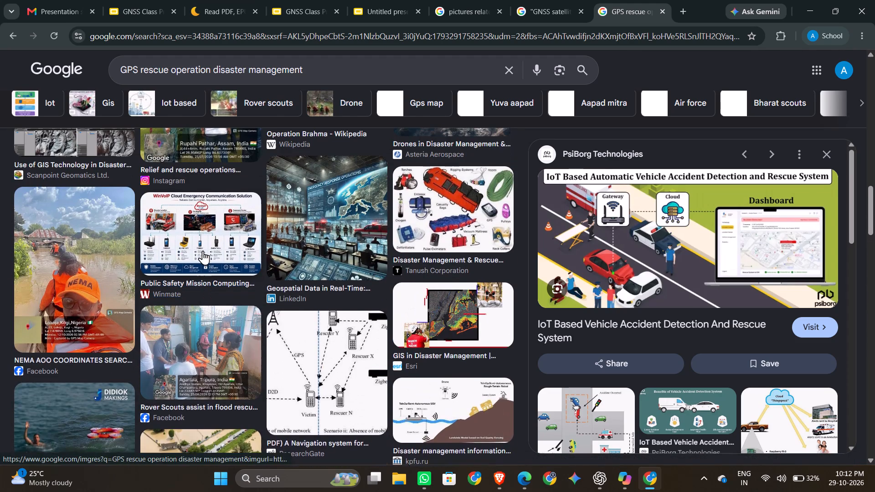
scroll(203, 251, up, 3)
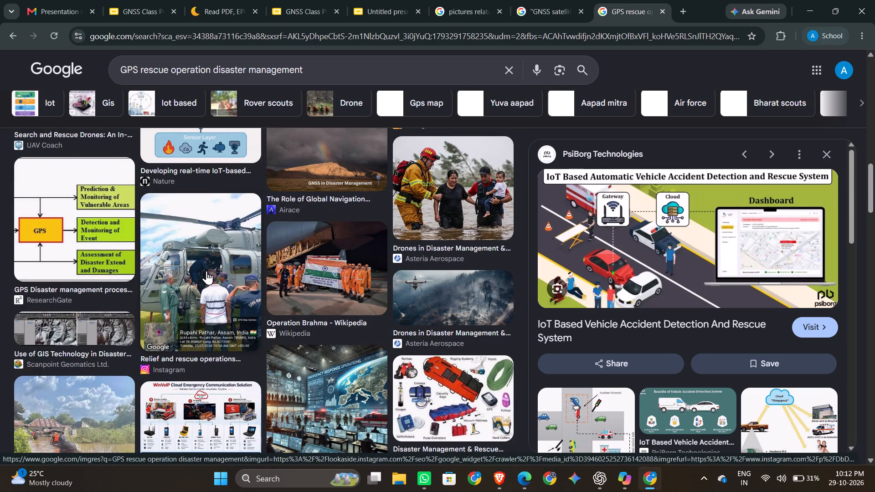
scroll(206, 271, up, 3)
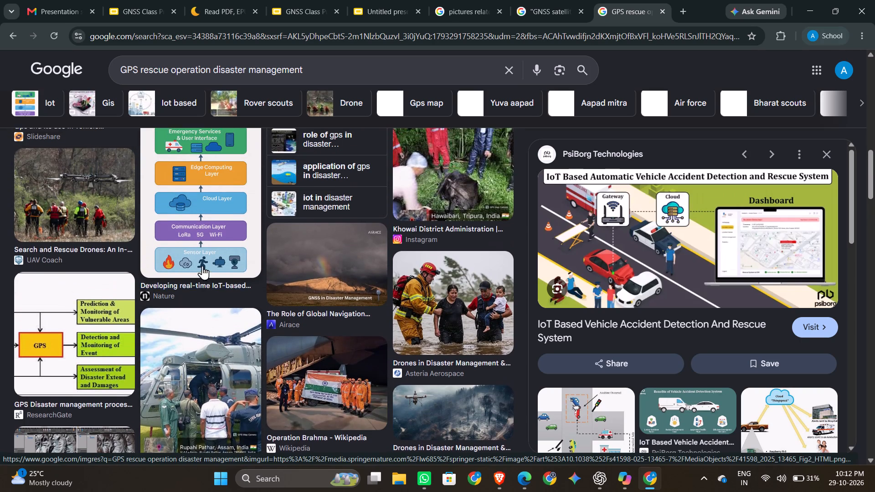
scroll(202, 266, up, 7)
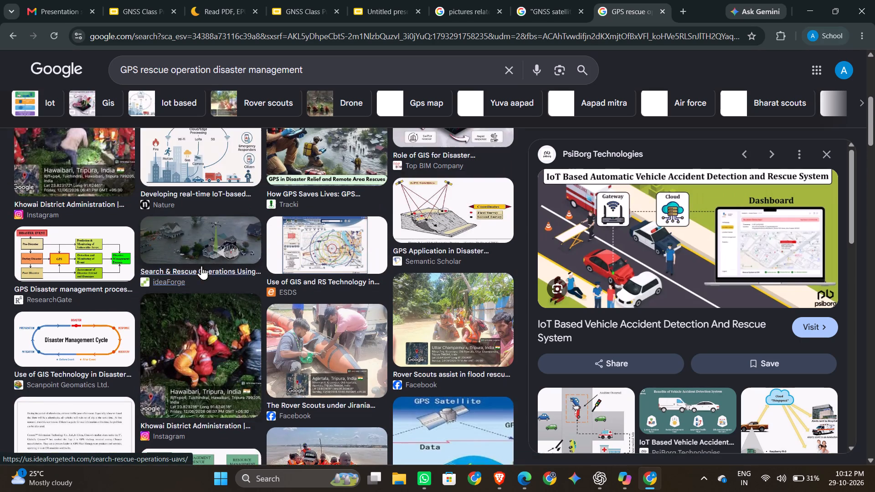
scroll(201, 266, up, 3)
click(201, 312)
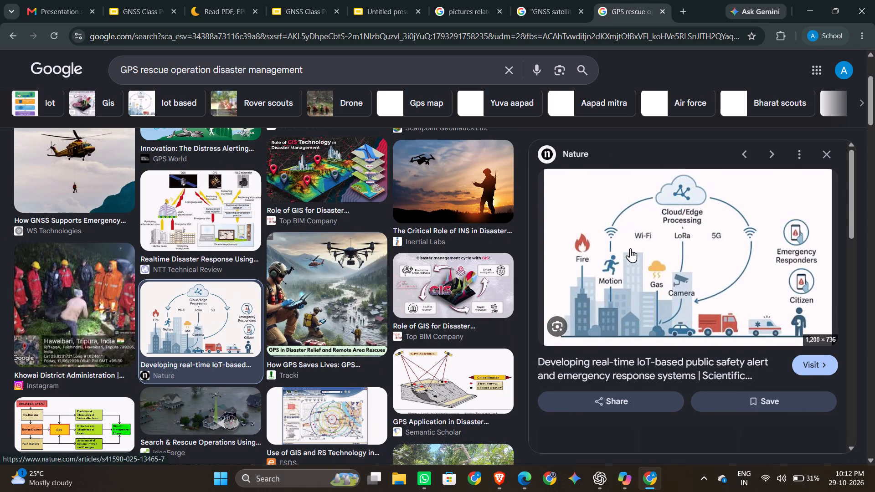
scroll(159, 263, up, 1)
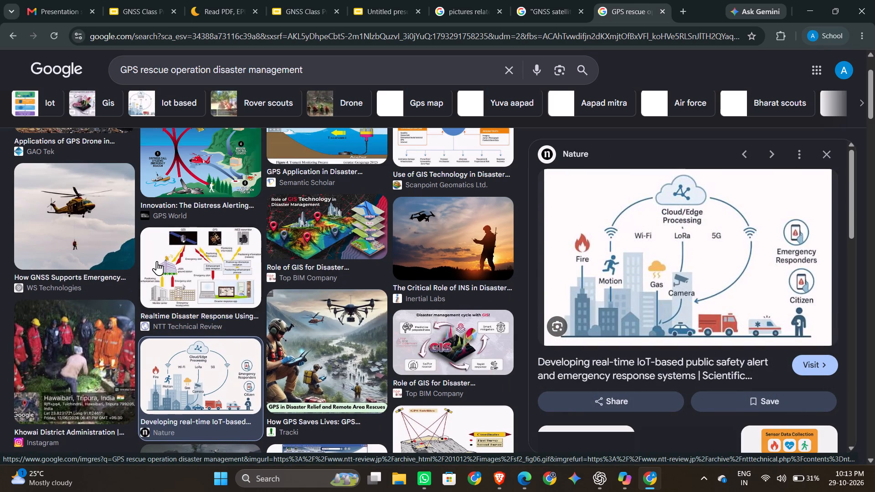
scroll(204, 229, up, 2)
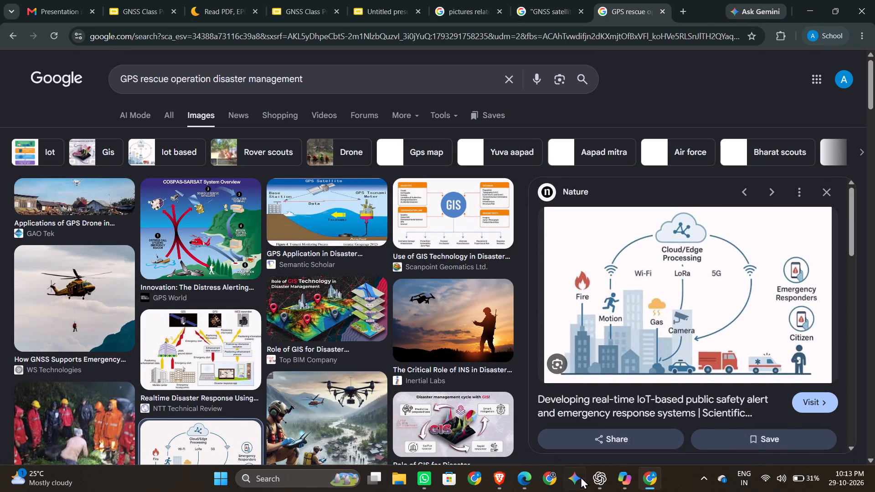
Return to the presentation and increase the font size of all slide 5 body text by one point.
click(370, 10)
click(404, 273)
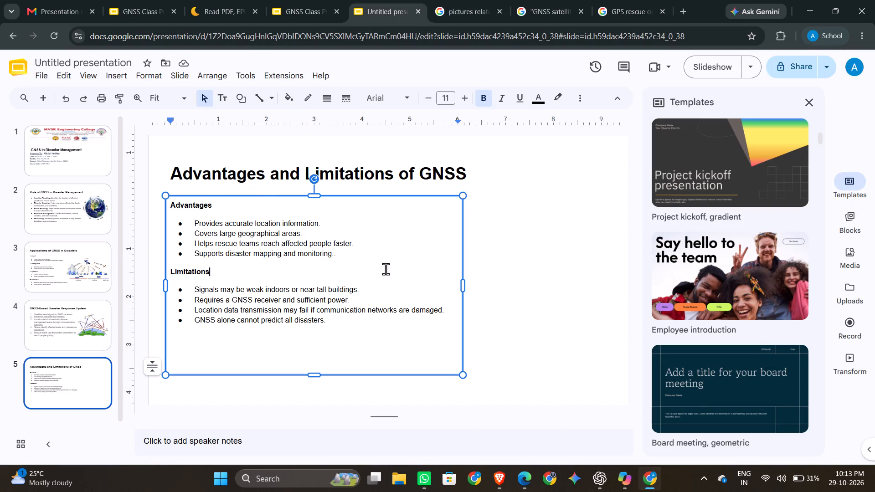
click(316, 312)
key(ctrl+a)
click(466, 97)
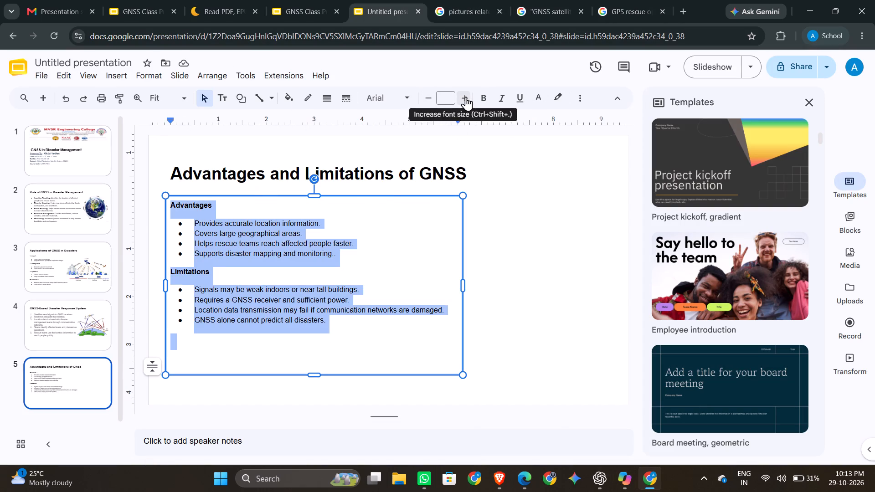
click(271, 394)
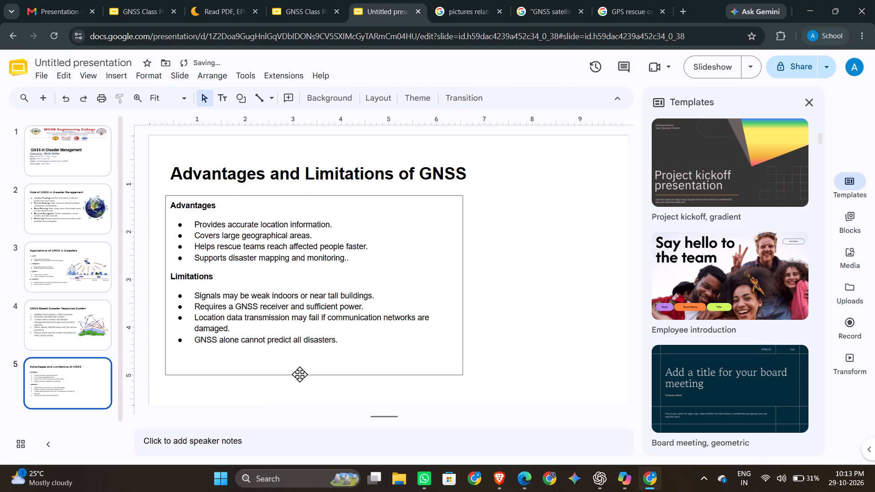
scroll(160, 374, down, 1)
Add a new title-and-body slide after slide 5.
click(47, 98)
scroll(78, 298, down, 2)
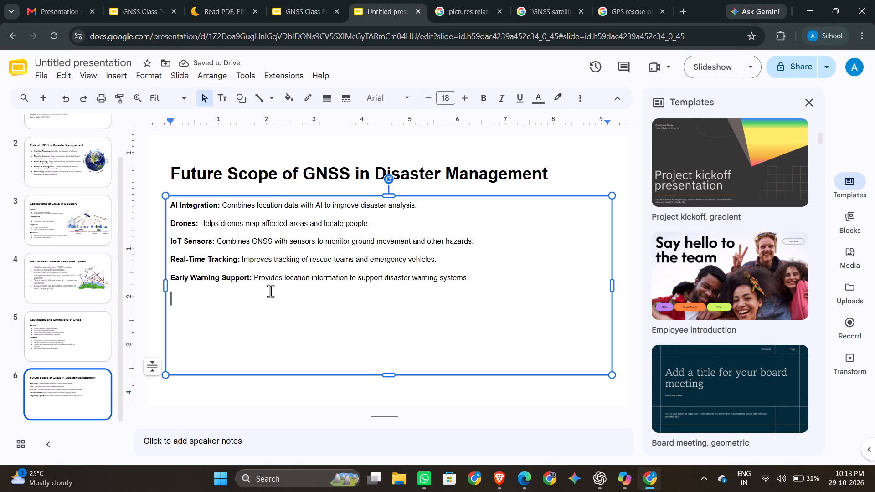
Increase the font size of all slide 6 body text by two points.
click(248, 259)
key(ctrl+a)
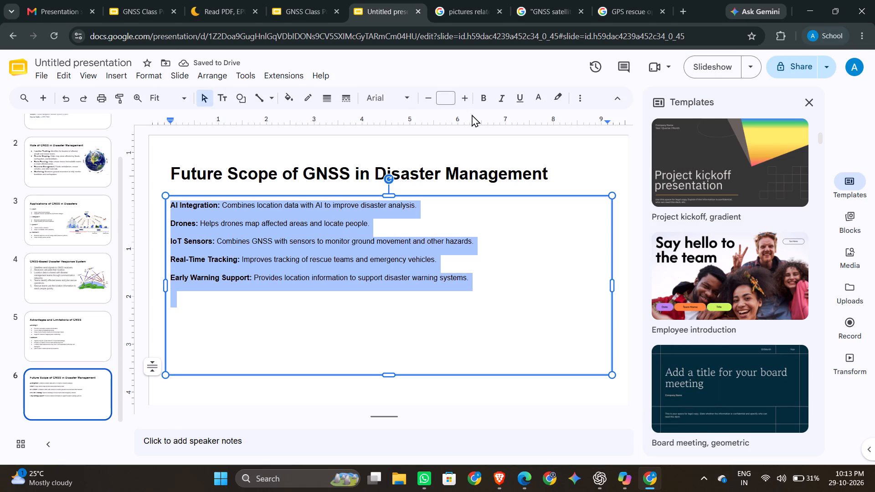
click(463, 100)
click(463, 100)
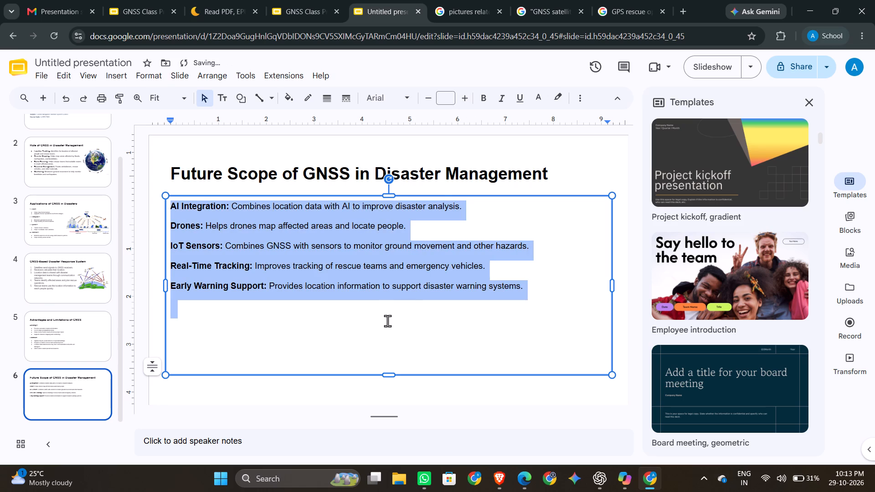
Narrow slide 6's body text box from its right side to about 6.2 inches wide.
drag(614, 288, 478, 297)
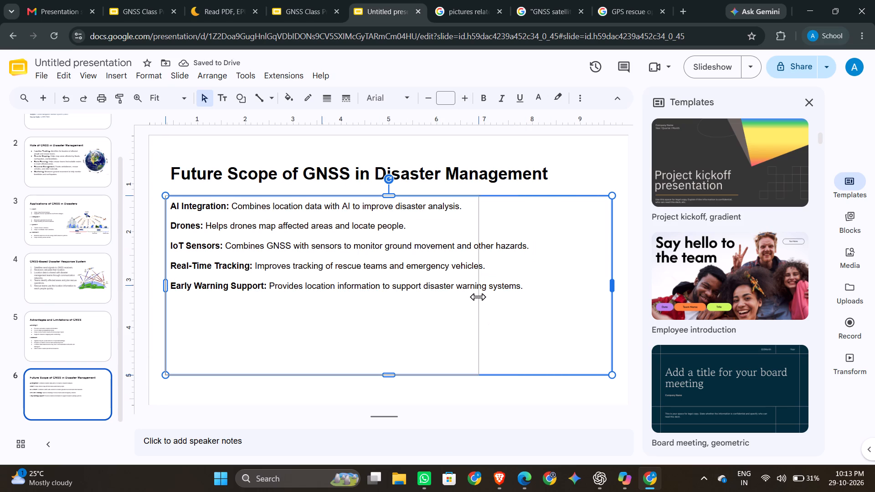
drag(478, 297, 460, 301)
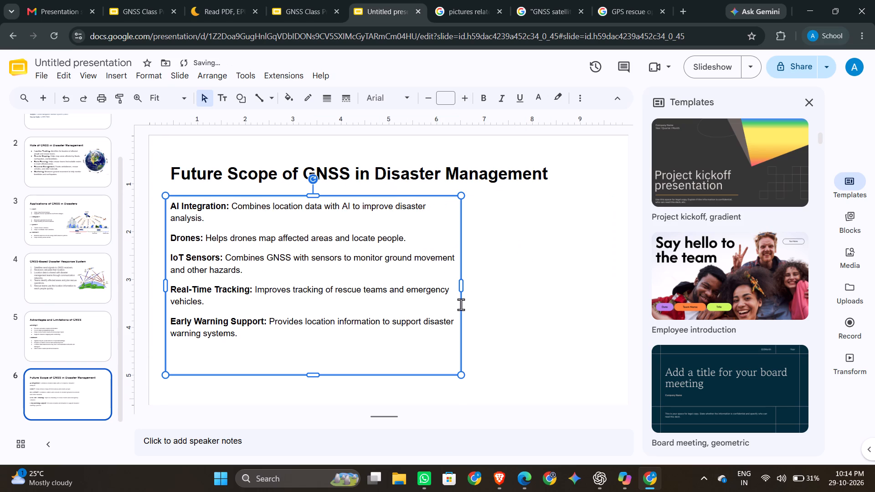
Look through the GPS rescue operation disaster management image results for a suitable slide picture.
click(609, 11)
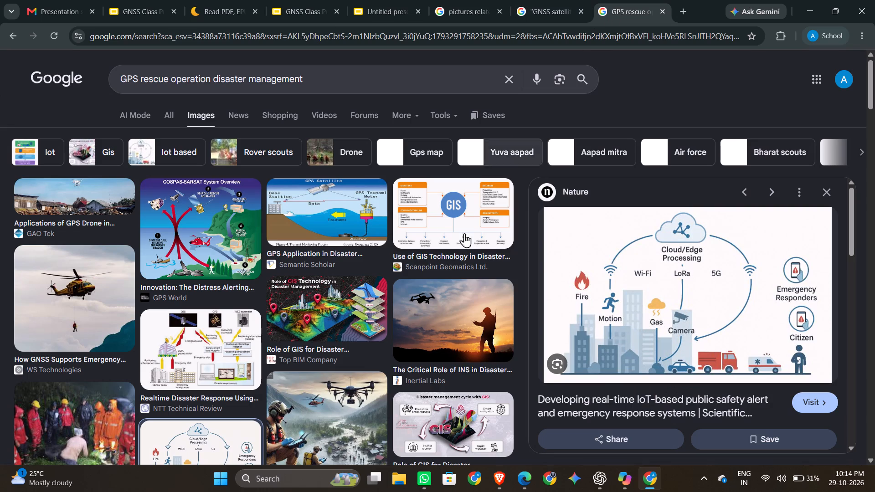
scroll(242, 415, down, 10)
scroll(235, 400, up, 2)
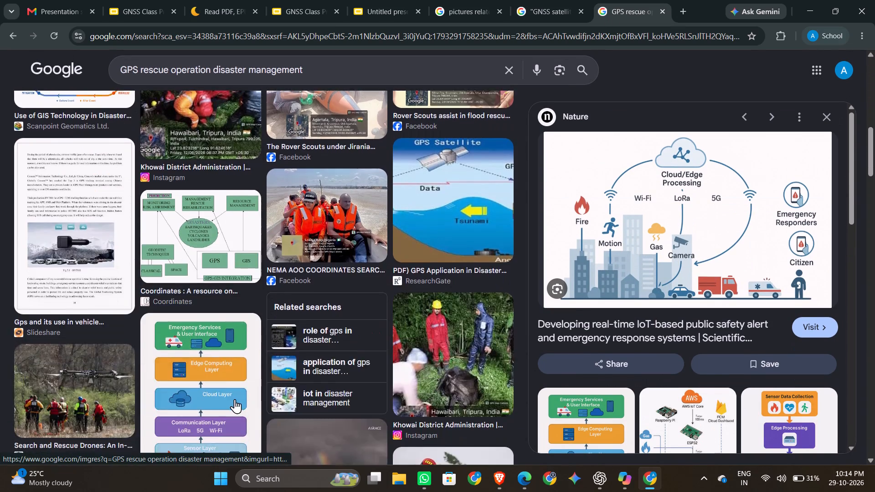
scroll(235, 399, up, 4)
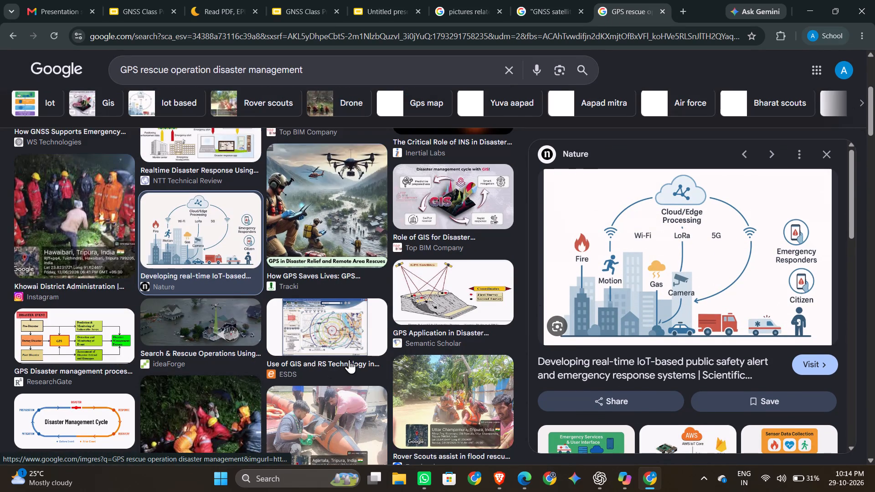
scroll(349, 359, up, 1)
scroll(349, 360, down, 17)
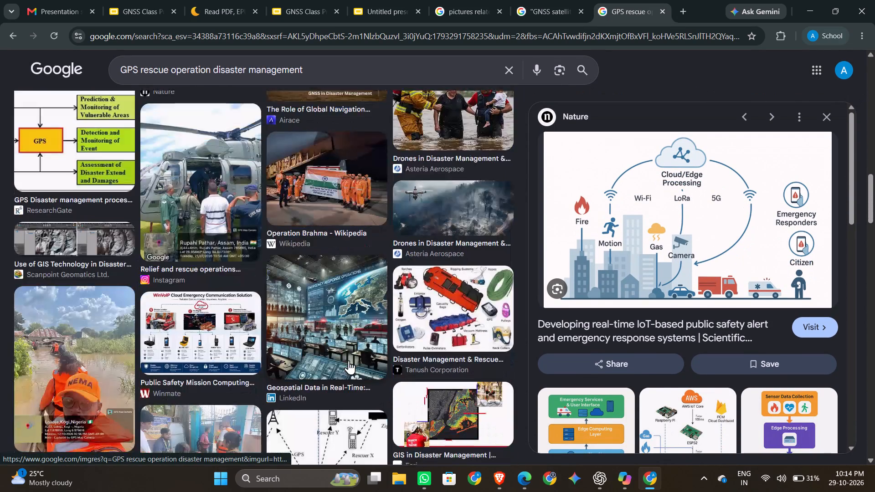
scroll(349, 360, down, 10)
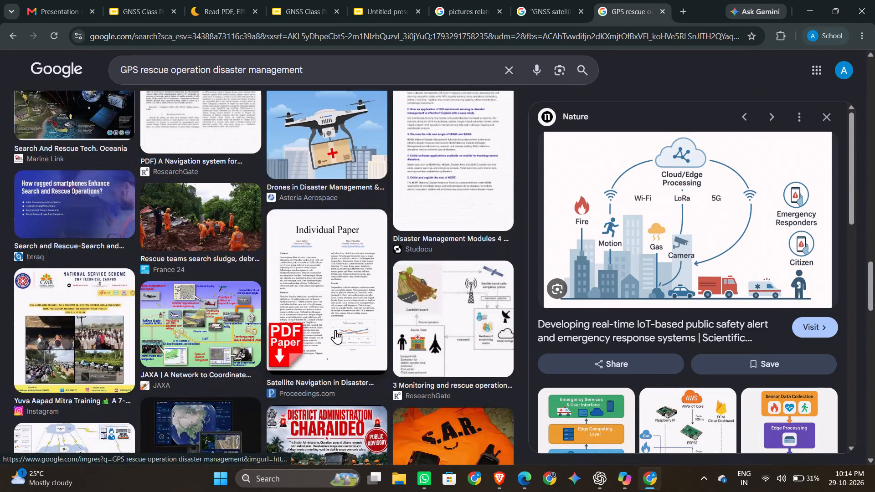
scroll(335, 328, down, 4)
scroll(305, 169, up, 1)
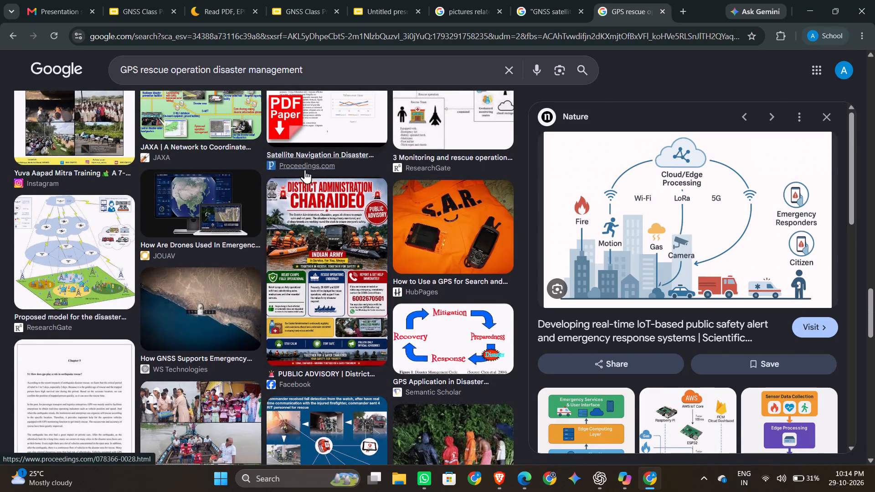
scroll(305, 169, up, 5)
Preview the Asteria Aerospace medical delivery drone image and the related Dreamstime emergency drone illustration.
click(306, 203)
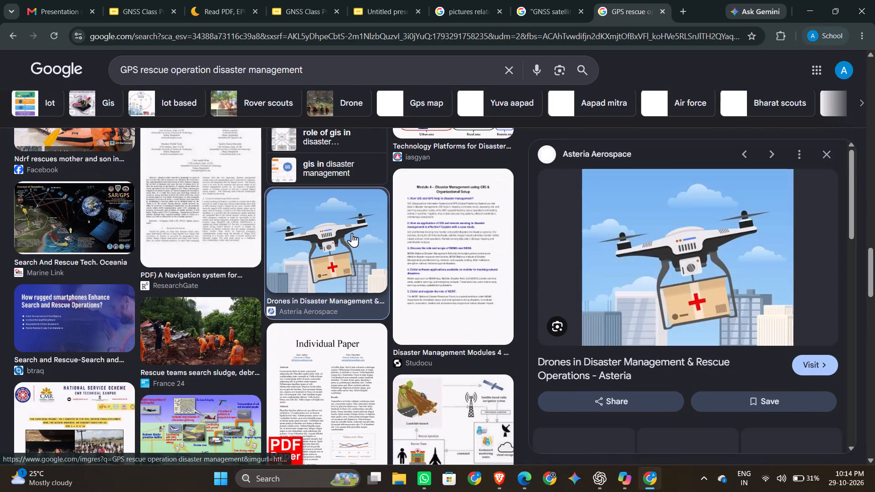
scroll(552, 272, down, 1)
scroll(619, 289, down, 2)
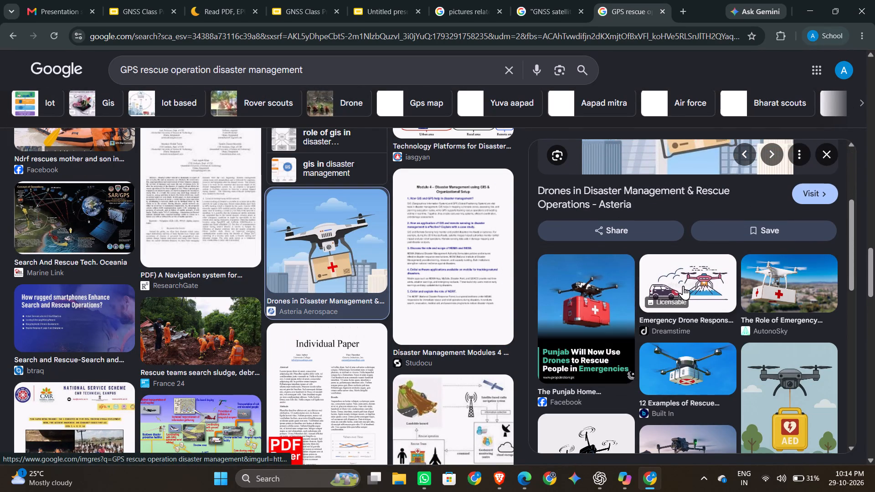
click(683, 285)
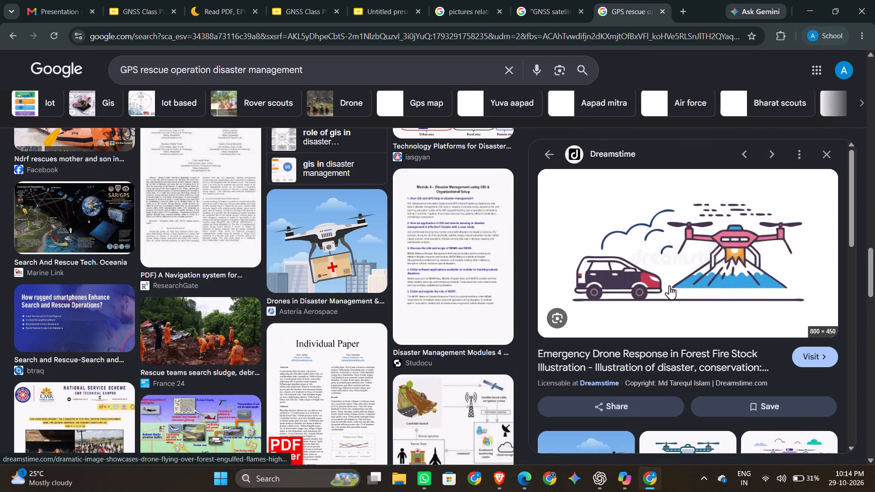
click(552, 151)
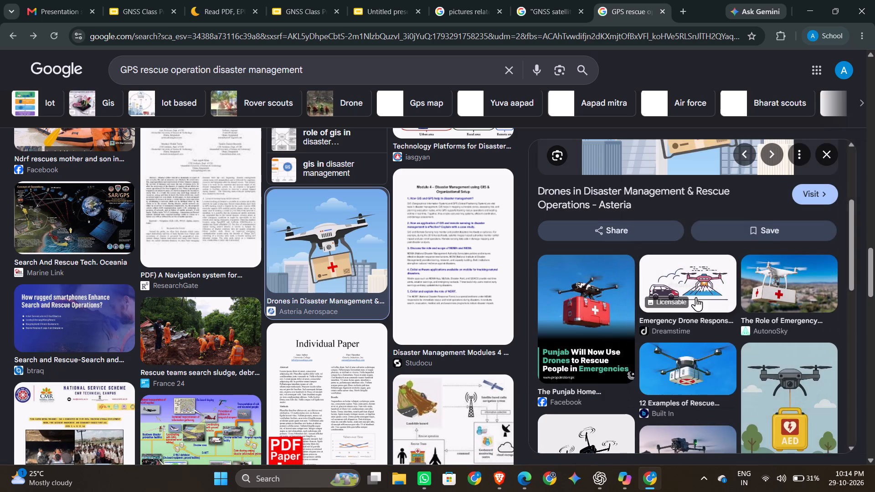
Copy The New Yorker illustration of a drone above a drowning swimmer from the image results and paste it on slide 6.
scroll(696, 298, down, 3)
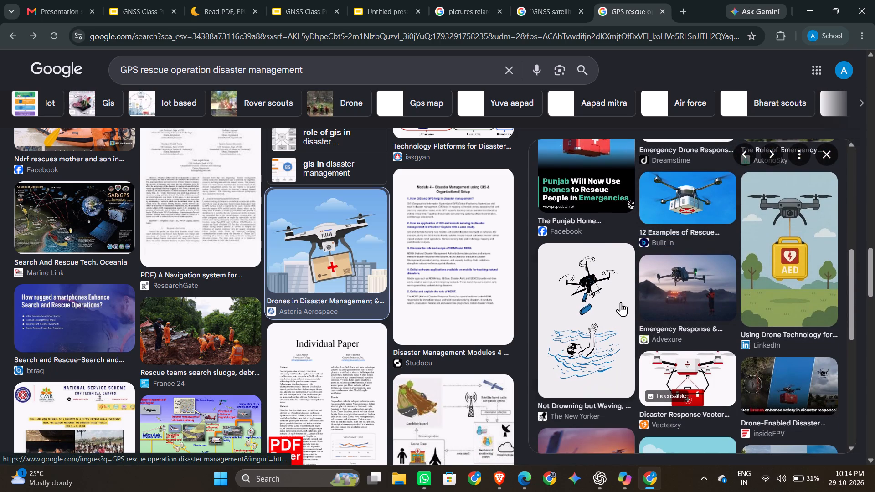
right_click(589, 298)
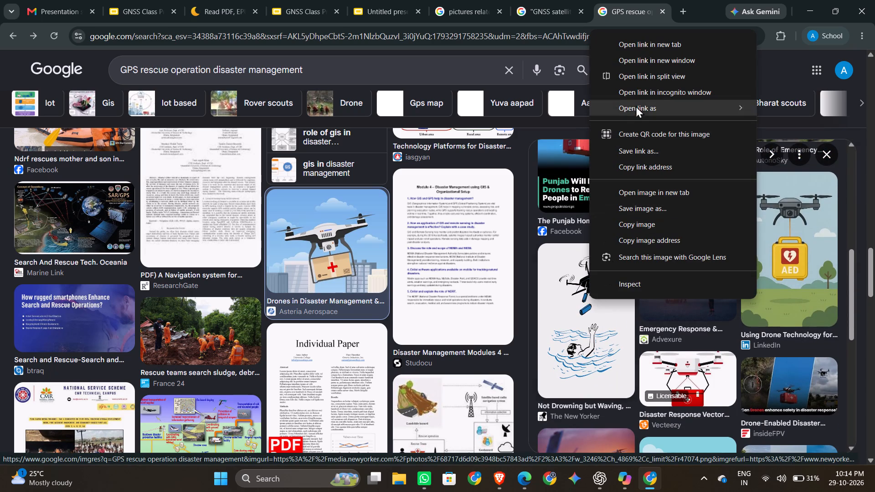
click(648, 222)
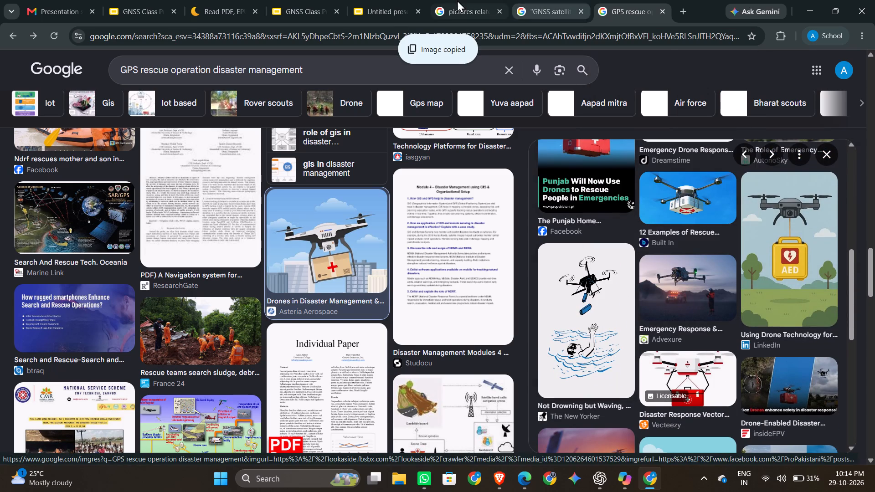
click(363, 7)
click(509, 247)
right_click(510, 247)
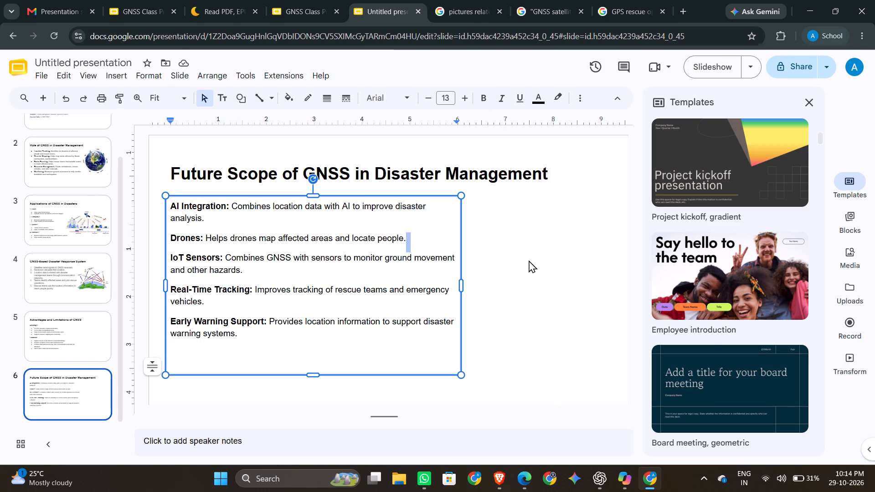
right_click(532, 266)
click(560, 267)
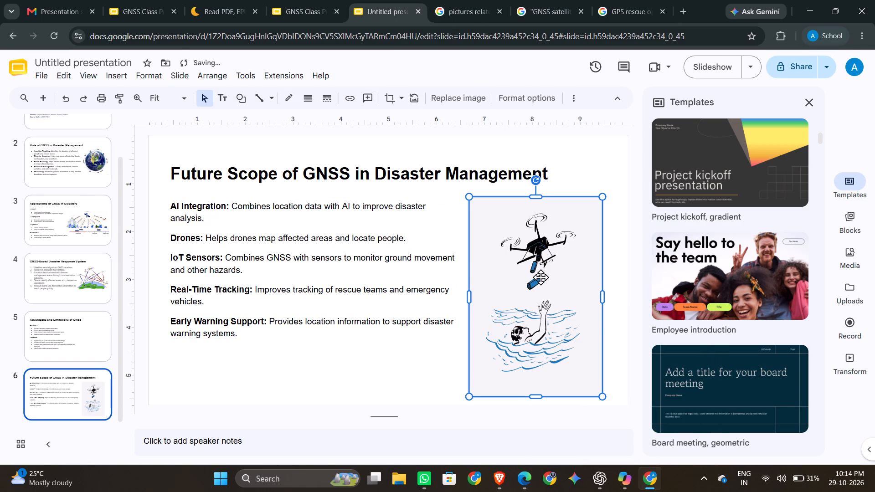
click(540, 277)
Replace the swimmer illustration on slide 6 with the red-and-white medical drone image copied from the Vecteezy result.
click(618, 0)
scroll(618, 249, down, 2)
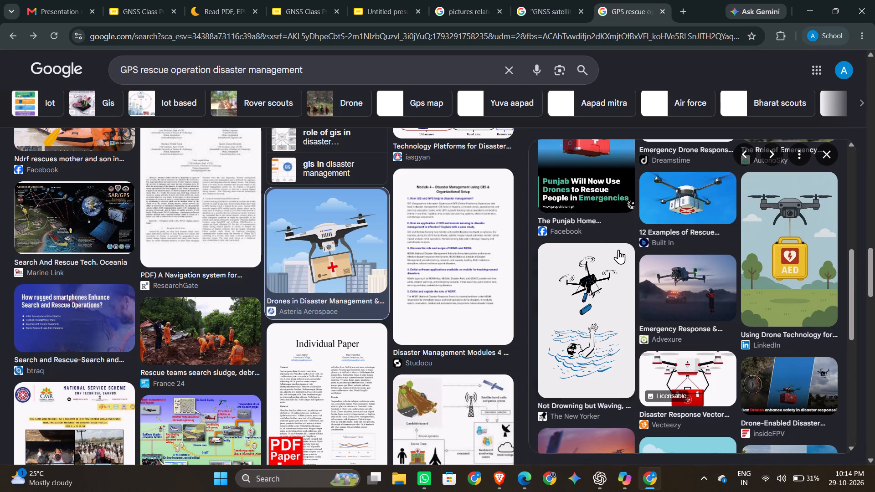
click(717, 261)
right_click(682, 242)
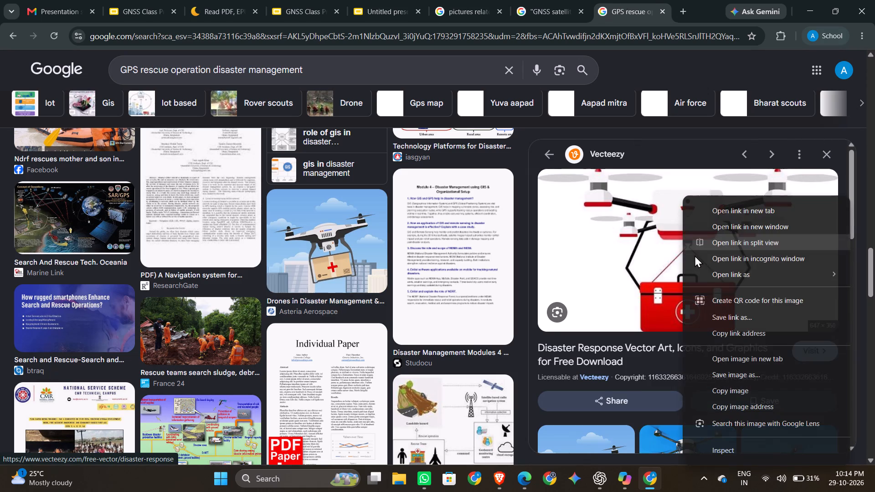
click(715, 388)
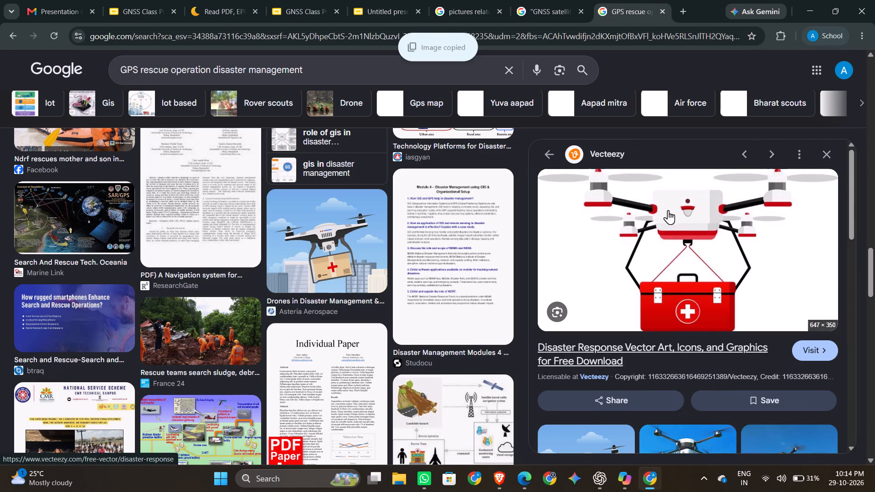
click(397, 0)
click(493, 255)
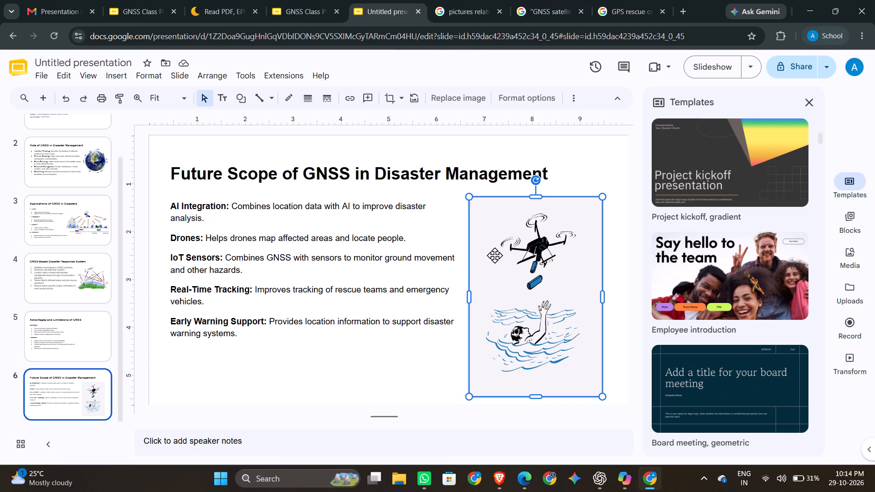
key(BackSpace)
key(ctrl+v)
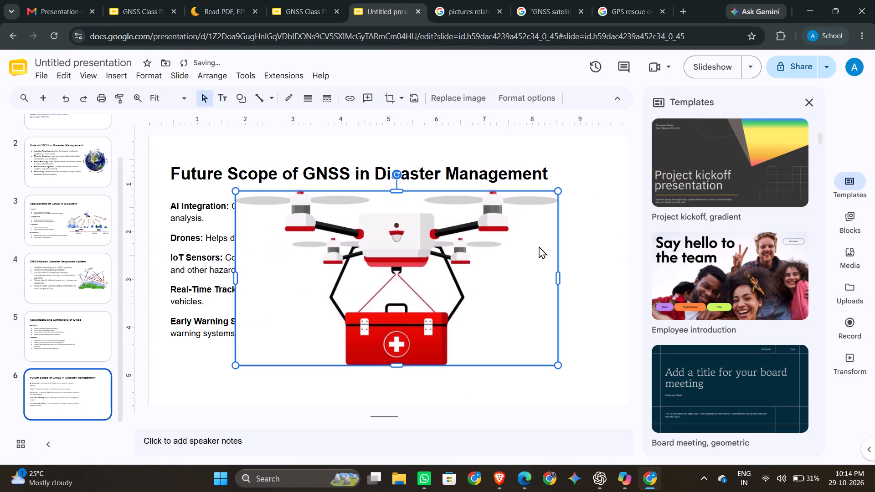
Shrink the medical drone image to about 4 inches wide and move it to the right of slide 6's body text.
click(306, 238)
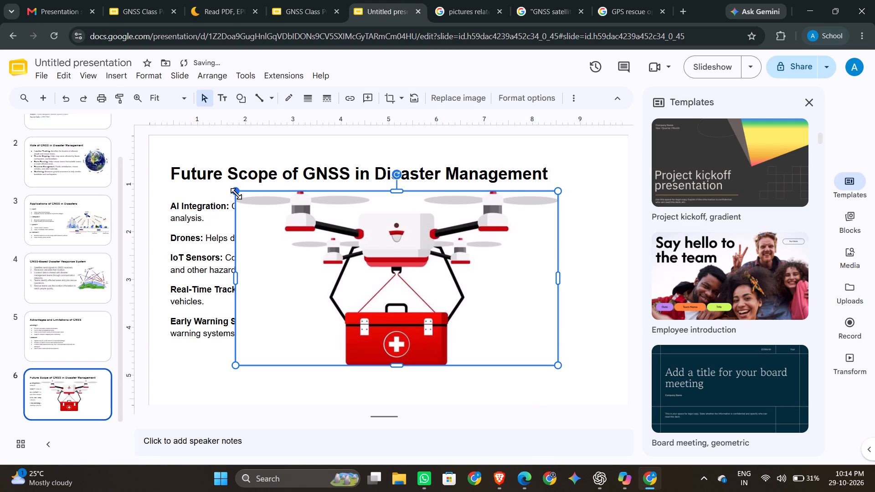
drag(234, 192, 390, 244)
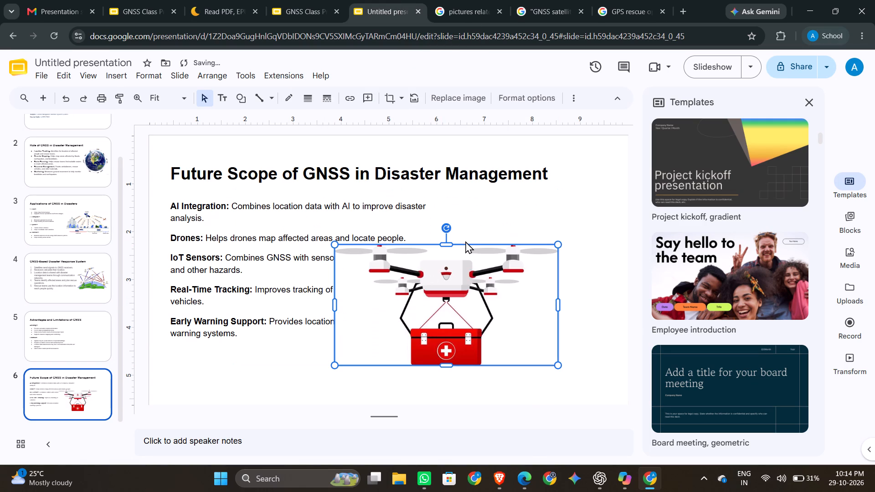
drag(468, 246, 551, 219)
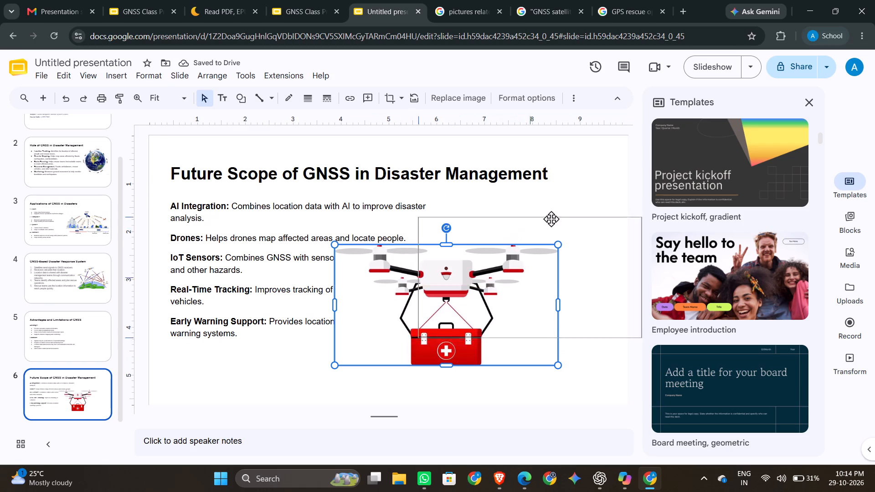
drag(551, 219, 551, 220)
drag(417, 279, 437, 278)
click(404, 400)
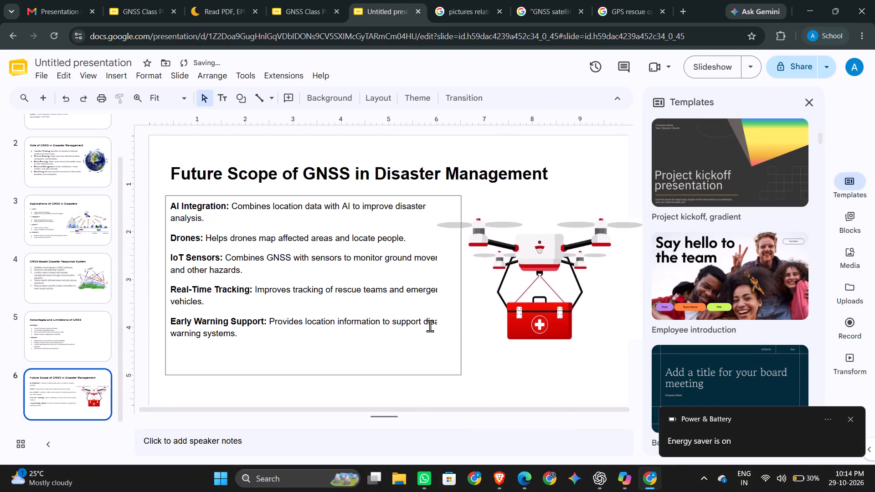
click(494, 268)
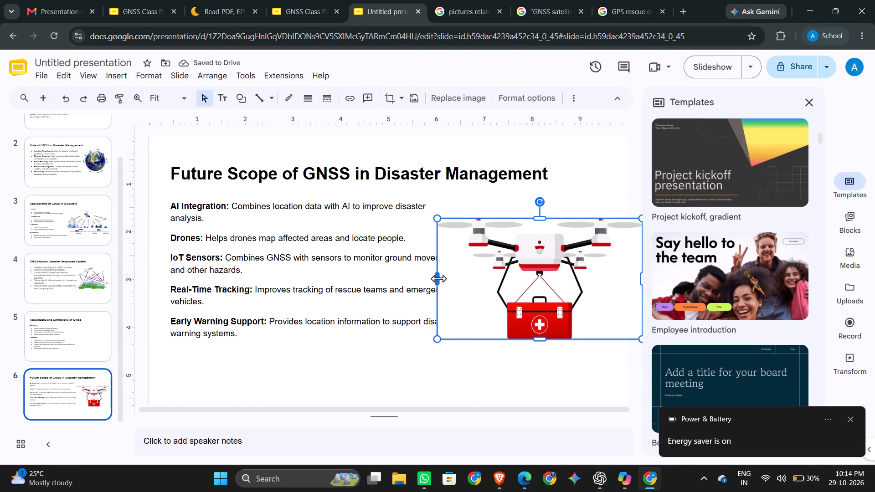
drag(438, 278, 450, 278)
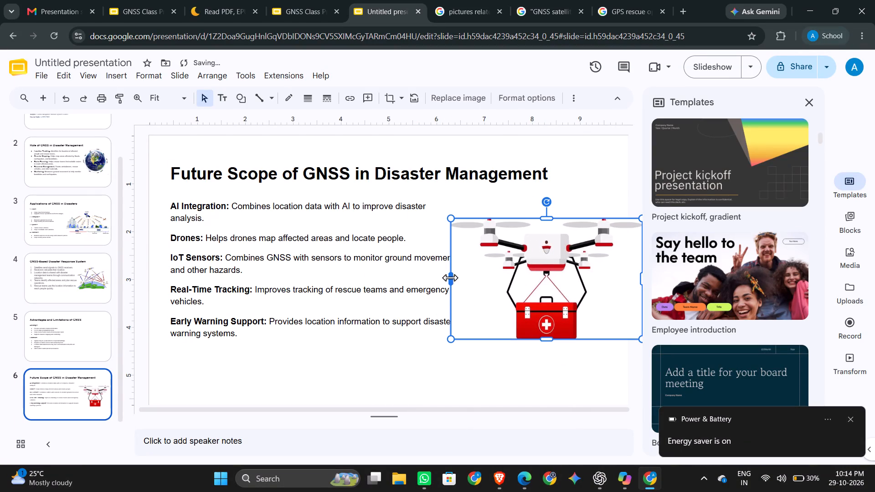
Narrow slide 6's body text box from its right side to about 5.7 inches wide.
click(420, 280)
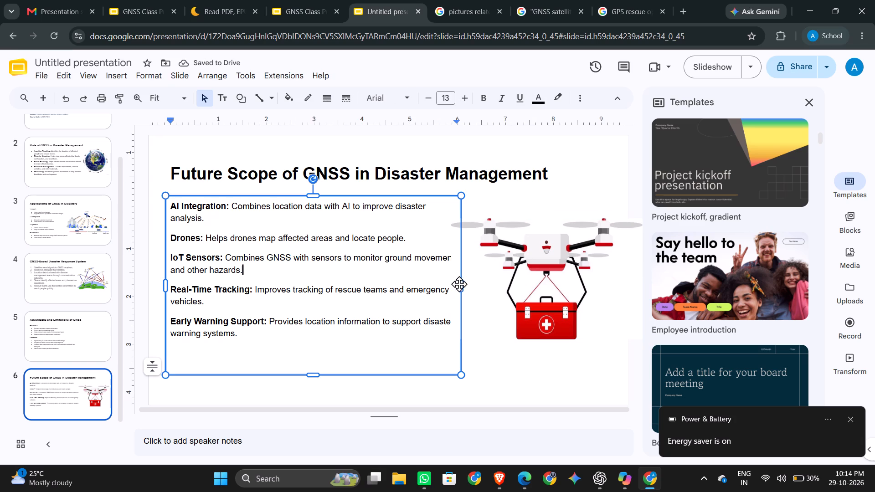
drag(461, 285, 437, 287)
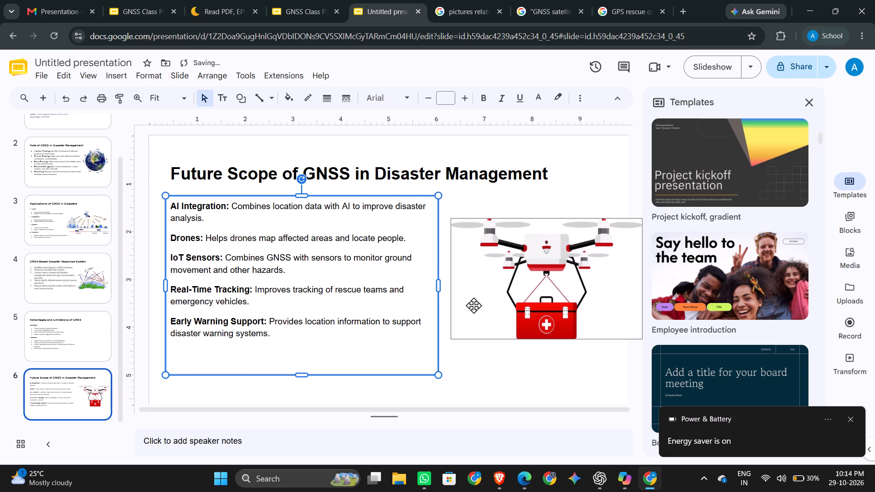
Shift the drone image slightly left and up so it sits within slide 6, beside the body text.
click(483, 298)
drag(515, 293, 501, 292)
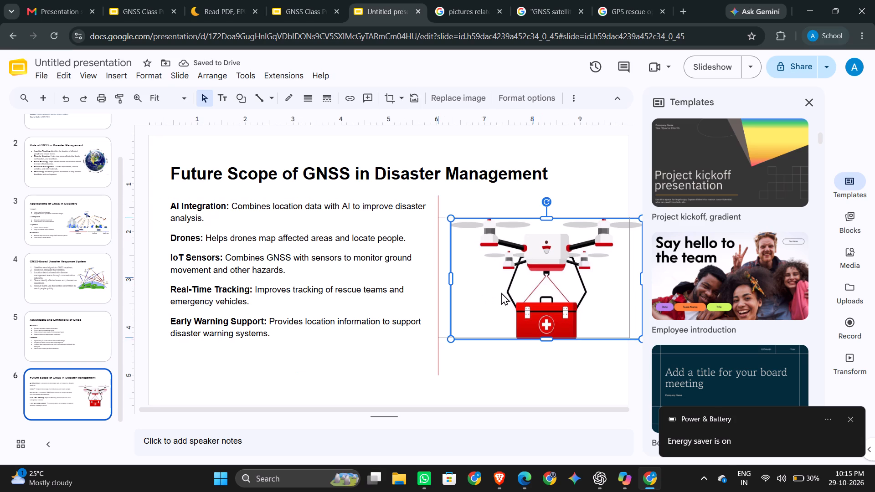
drag(501, 292, 501, 292)
click(486, 371)
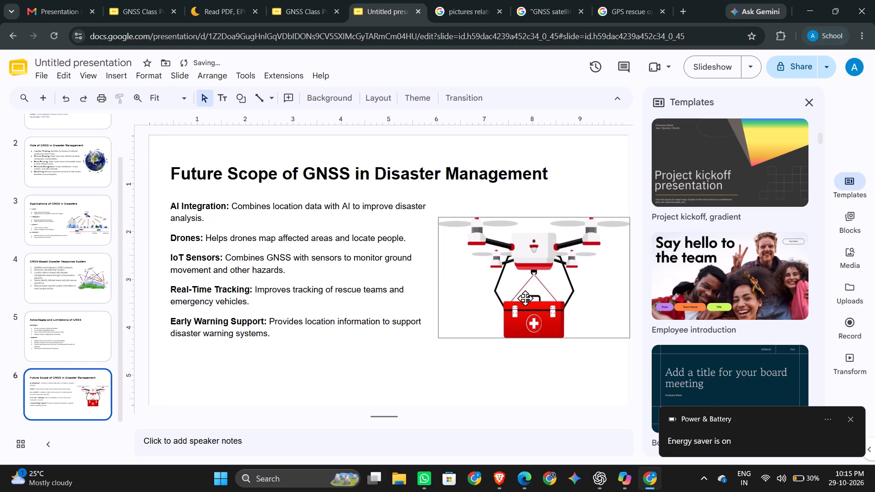
drag(529, 290, 525, 282)
click(500, 364)
scroll(201, 280, down, 2)
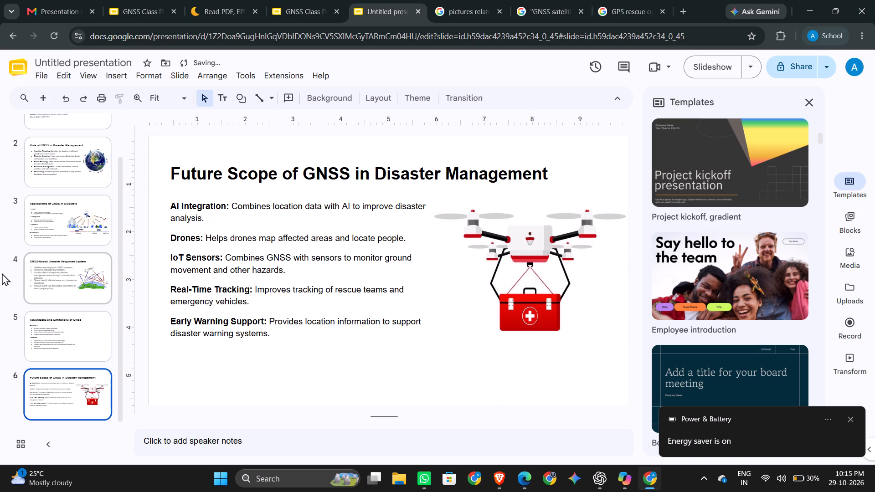
Look through the GNSS Class Presentations deck and view its Thank You slide as a closing reference.
click(325, 10)
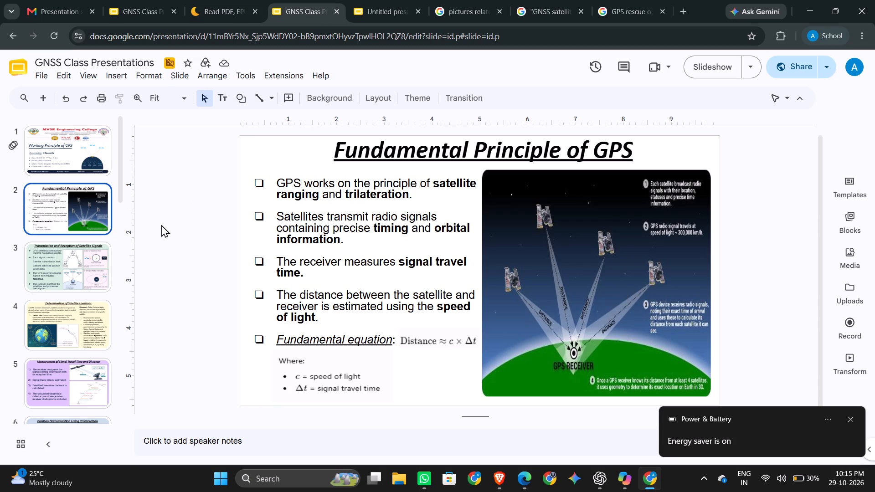
scroll(151, 236, down, 2)
scroll(82, 266, down, 4)
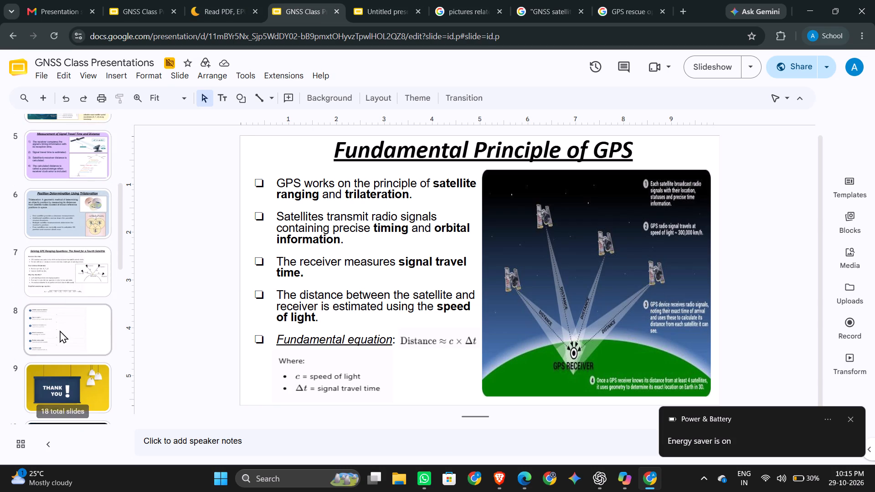
click(60, 330)
scroll(61, 338, down, 2)
click(43, 281)
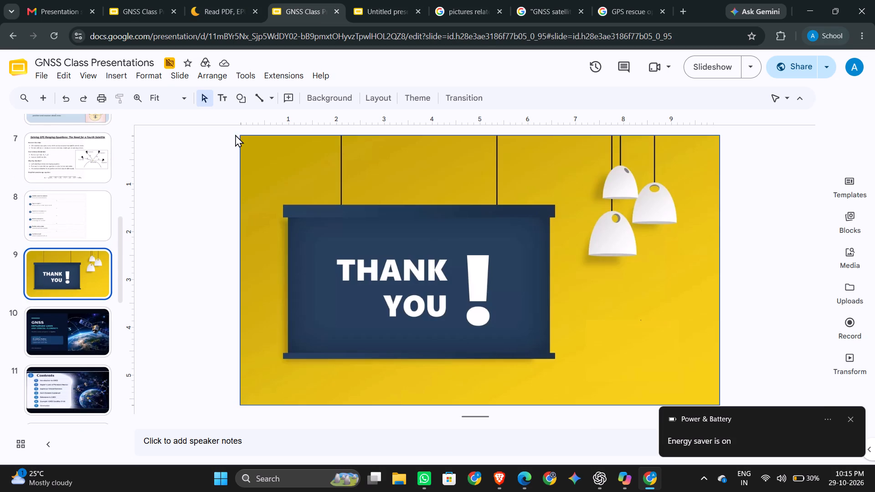
Return to the untitled disaster management presentation and add a new slide after slide 6.
click(356, 0)
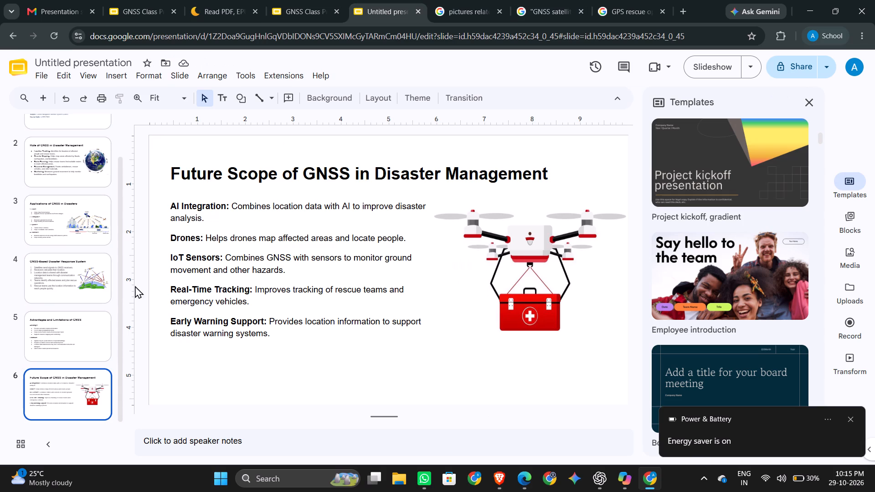
click(43, 96)
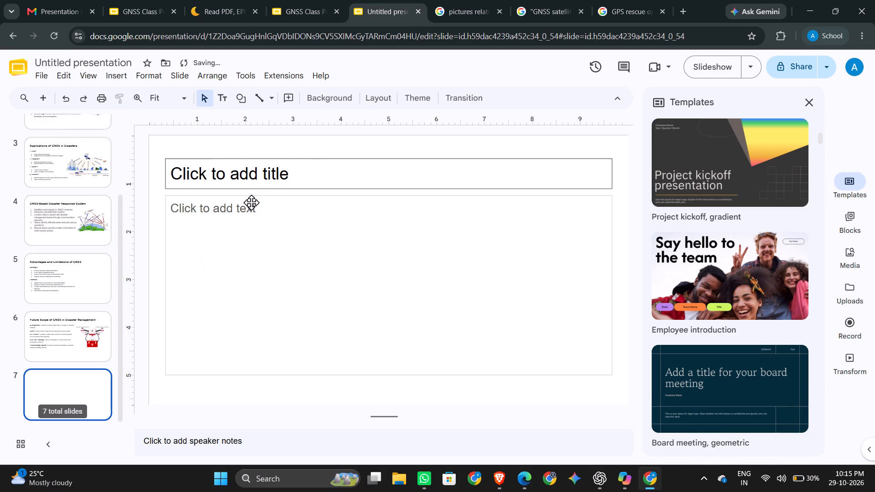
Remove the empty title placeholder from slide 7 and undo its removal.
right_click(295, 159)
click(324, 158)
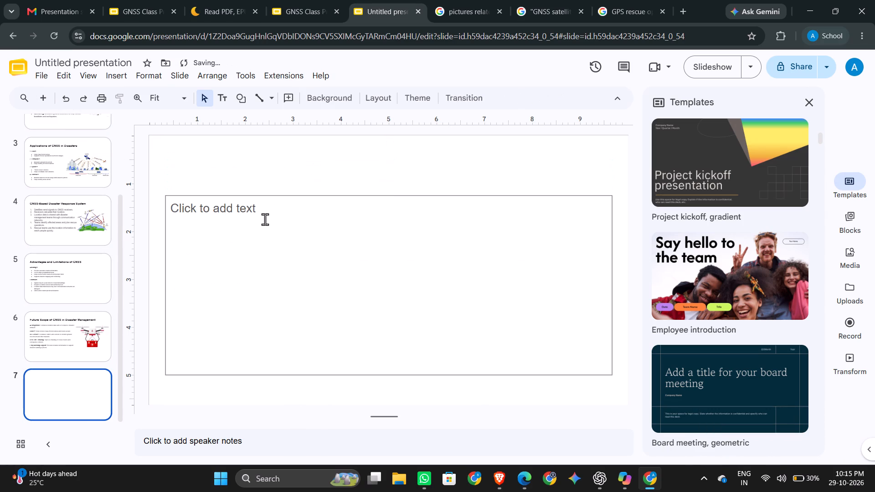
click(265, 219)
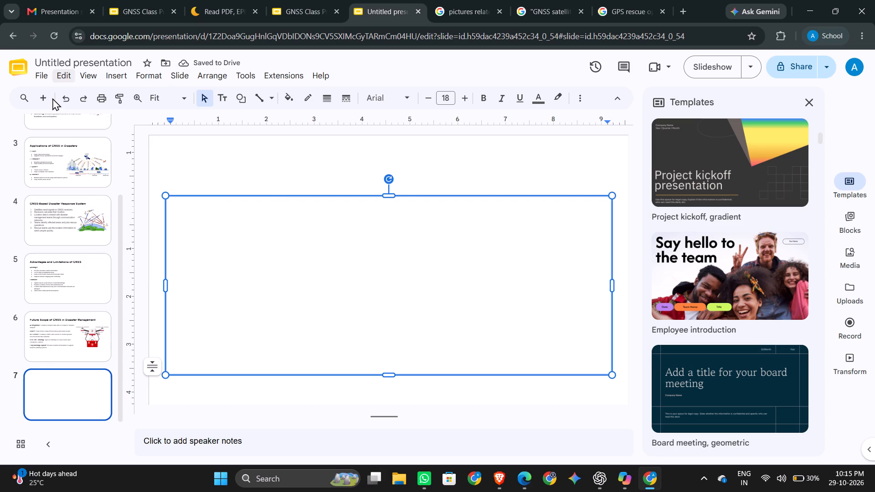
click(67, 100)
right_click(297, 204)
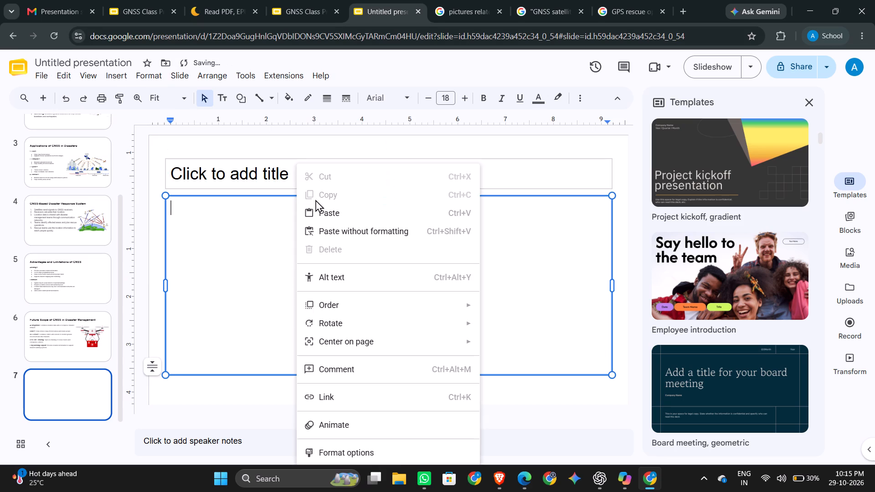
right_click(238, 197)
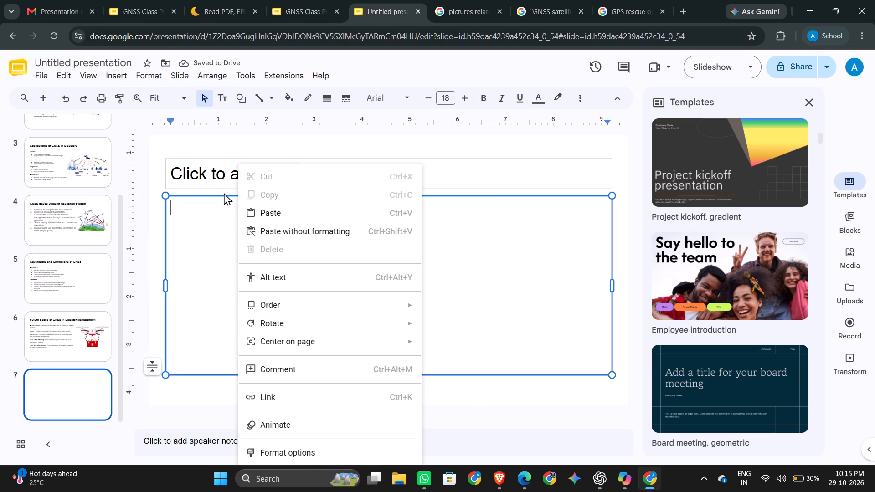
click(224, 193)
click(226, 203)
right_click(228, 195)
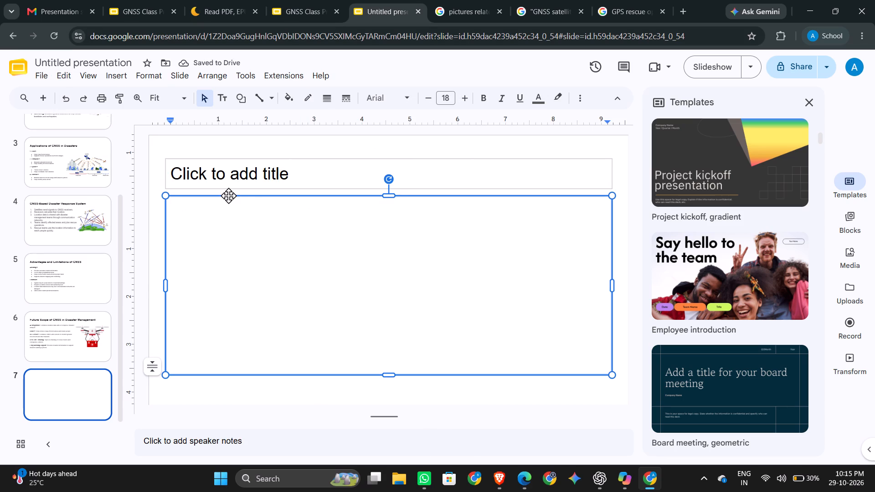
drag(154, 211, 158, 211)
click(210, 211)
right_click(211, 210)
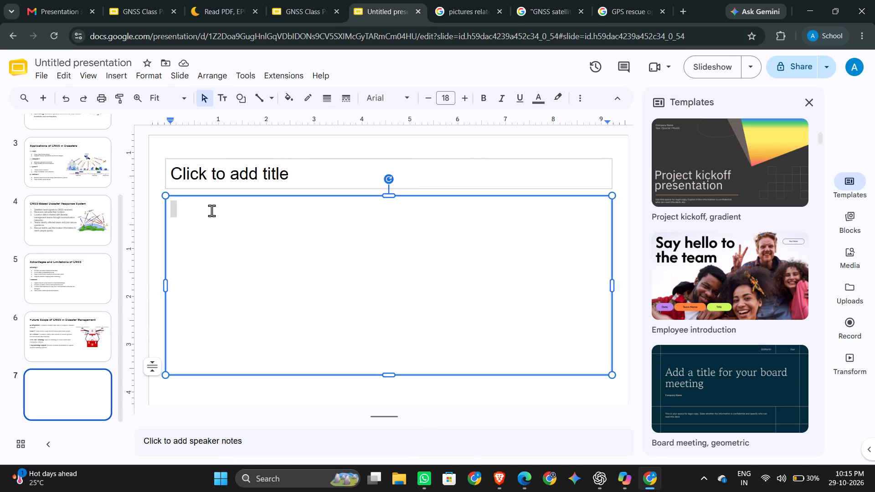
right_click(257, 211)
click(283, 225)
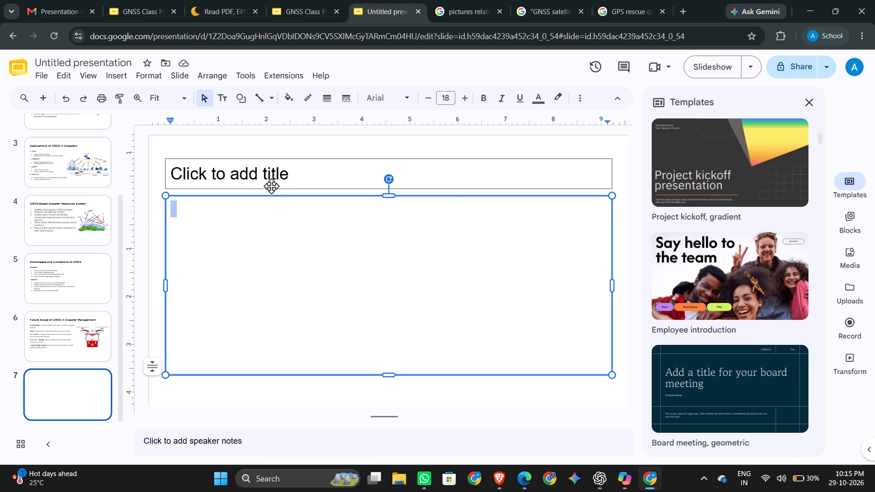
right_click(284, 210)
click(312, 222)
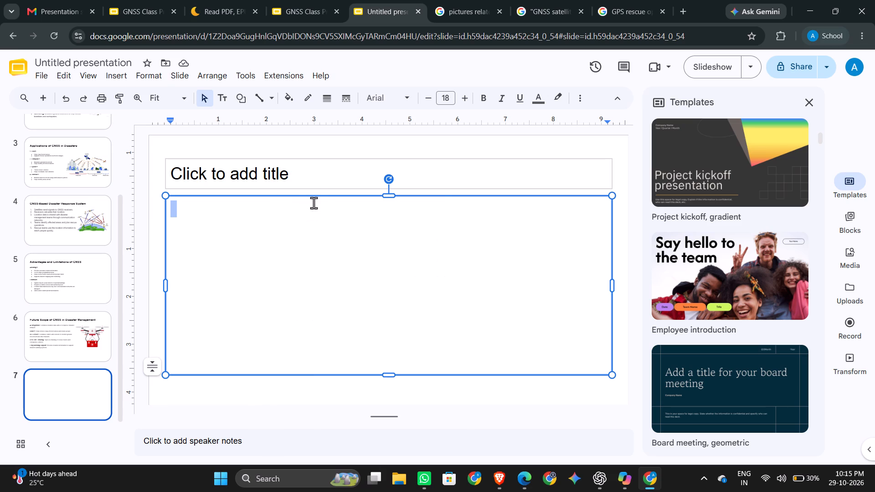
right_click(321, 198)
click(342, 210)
Move the empty title placeholder on slide 7 down to about the vertical middle of the slide.
click(328, 183)
drag(293, 176, 295, 185)
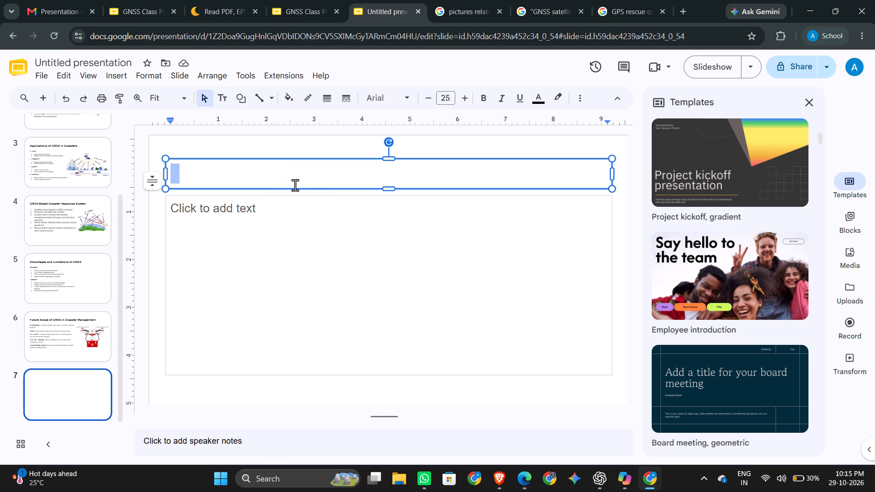
drag(295, 185, 297, 187)
drag(355, 158, 352, 233)
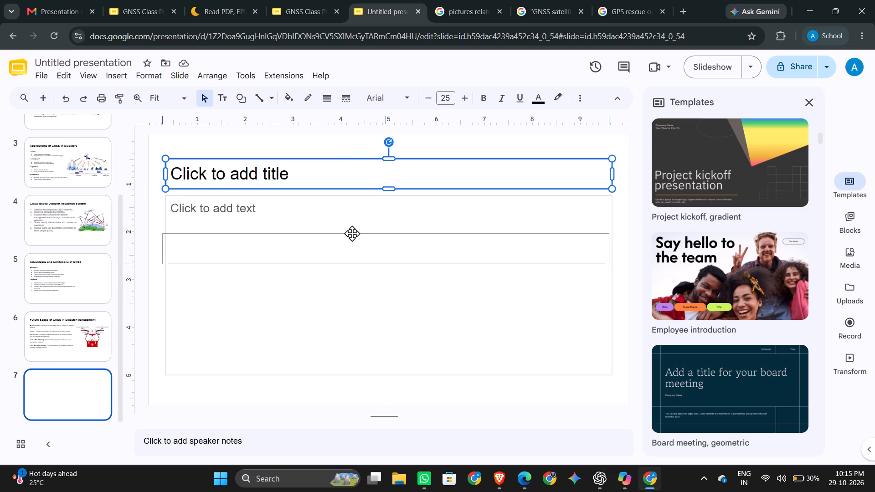
drag(352, 233, 354, 244)
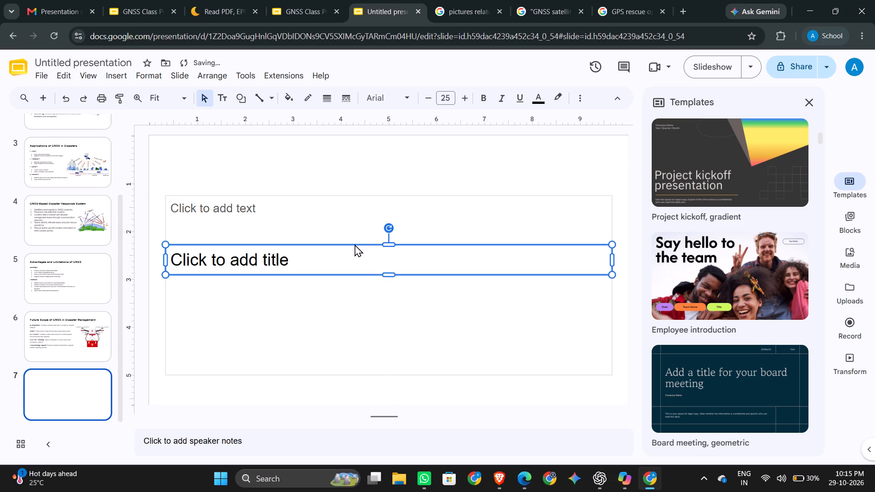
Cut the empty body text placeholder from slide 7, leaving only the title placeholder.
click(357, 255)
click(291, 264)
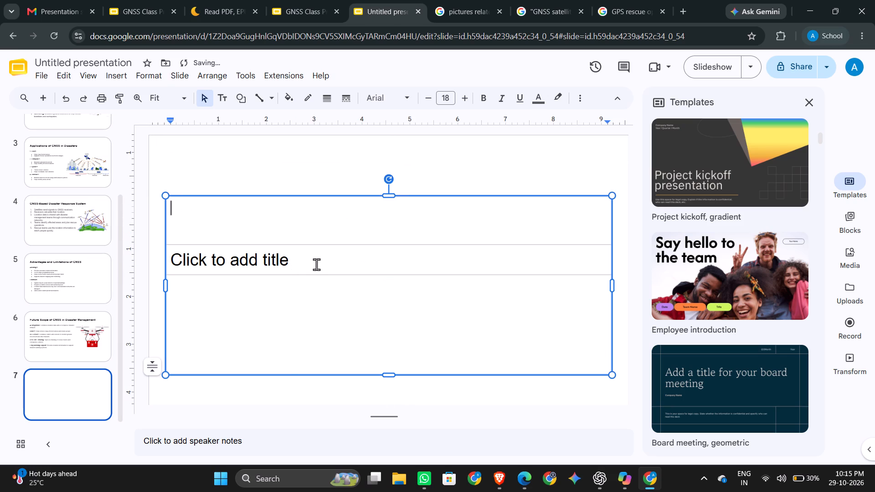
click(319, 265)
right_click(350, 197)
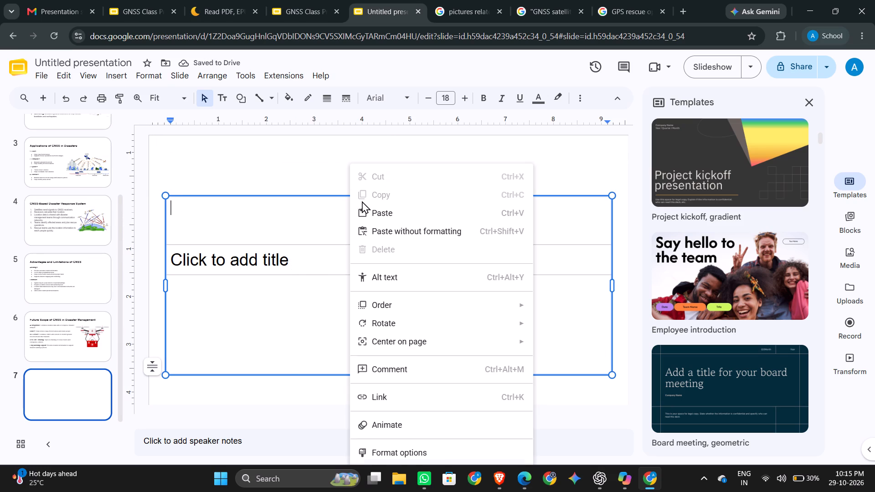
click(255, 195)
click(257, 196)
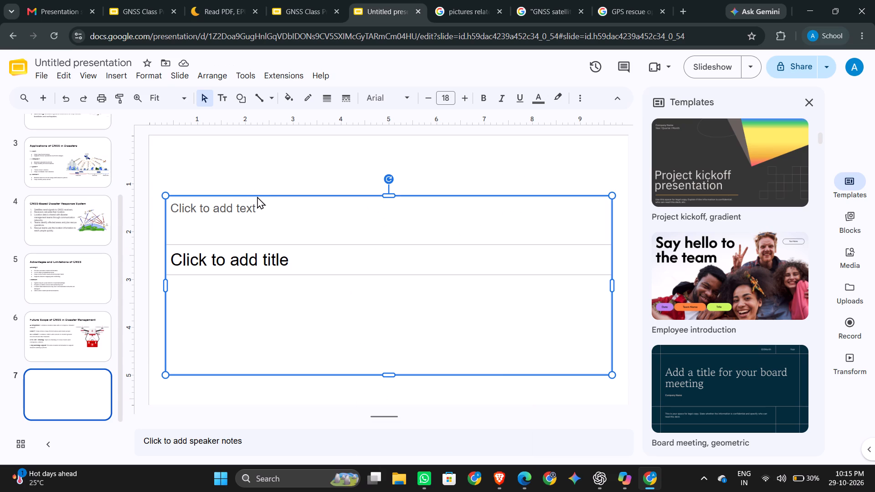
click(264, 200)
right_click(265, 200)
click(280, 193)
right_click(280, 193)
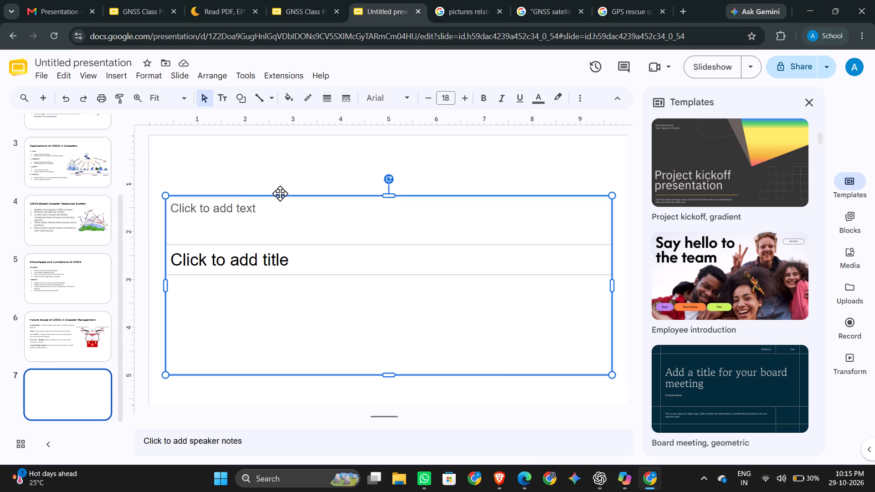
right_click(280, 193)
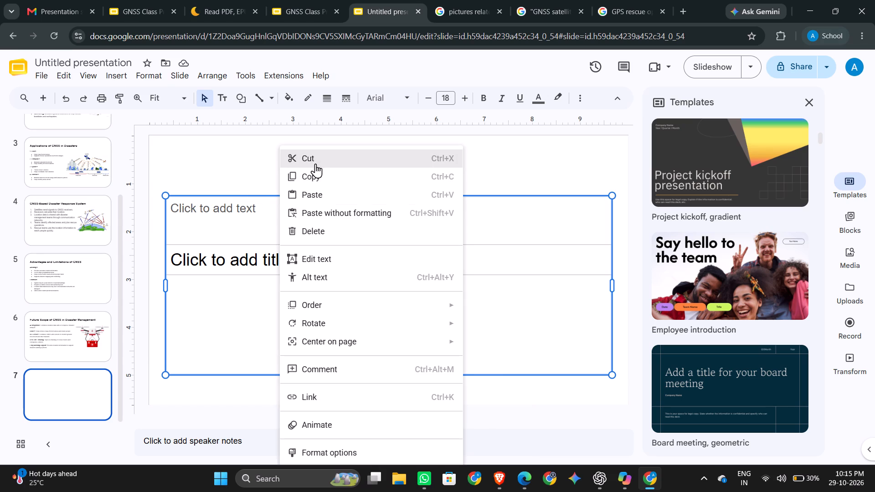
click(315, 164)
Enter "THANK YOU" in slide 7's title placeholder and make the text bold.
click(275, 256)
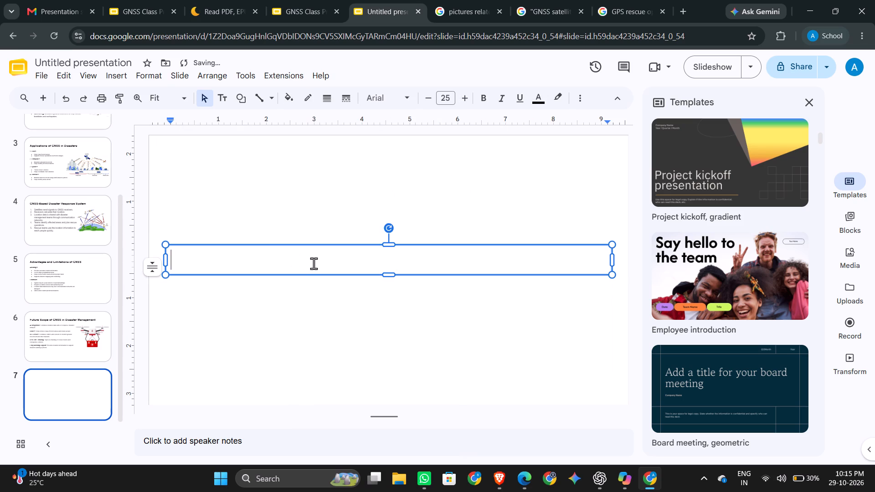
text(THANK YOU)
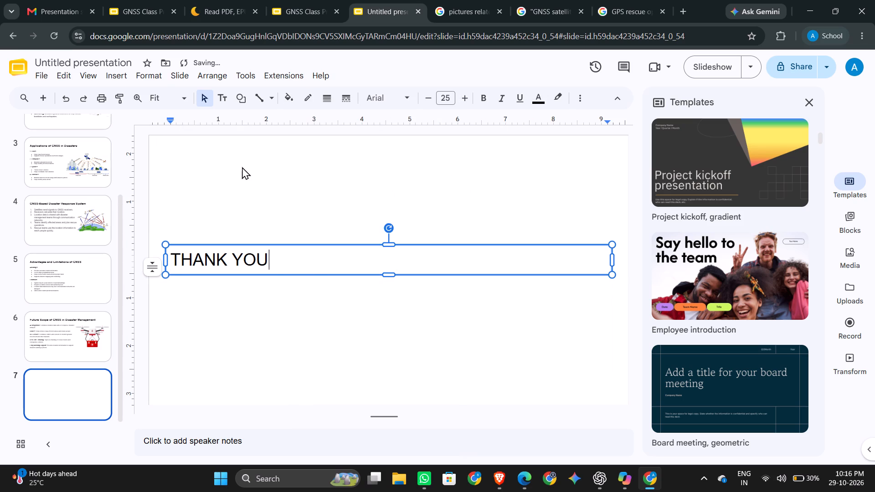
drag(272, 263, 171, 255)
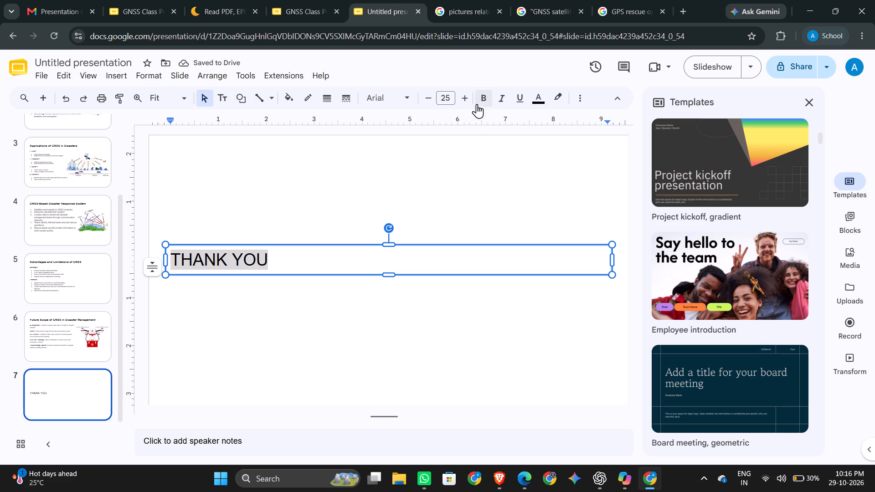
click(479, 99)
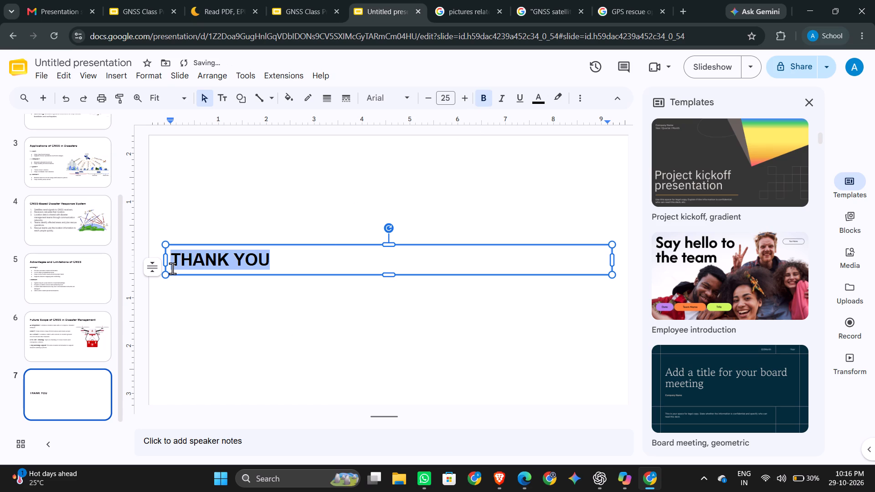
Shift the THANK YOU text to the centre of slide 7 by inserting leading spaces before it.
click(172, 268)
key(space)
key(space)
key(space)
key(space)
key(space)
key(space)
key(space)
key(space)
key(space)
key(space)
key(space)
key(space)
key(space)
key(space)
key(space)
key(space)
key(space)
key(space)
key(space)
key(space)
key(space)
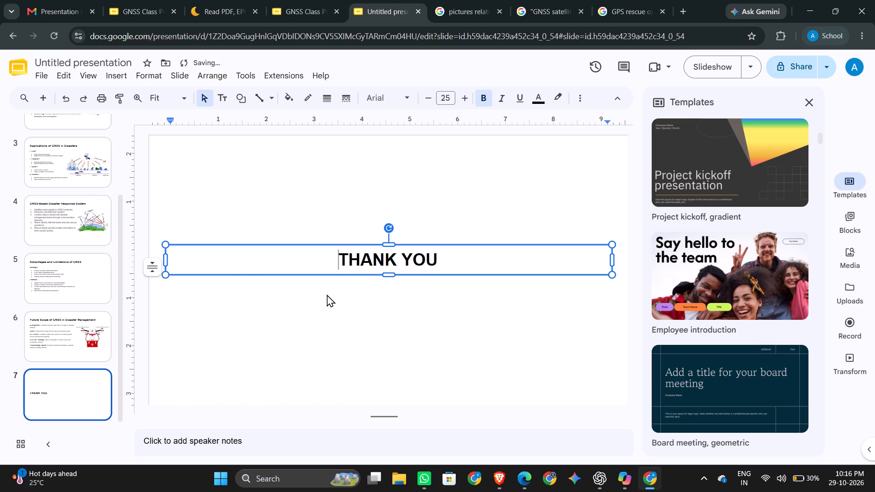
click(328, 348)
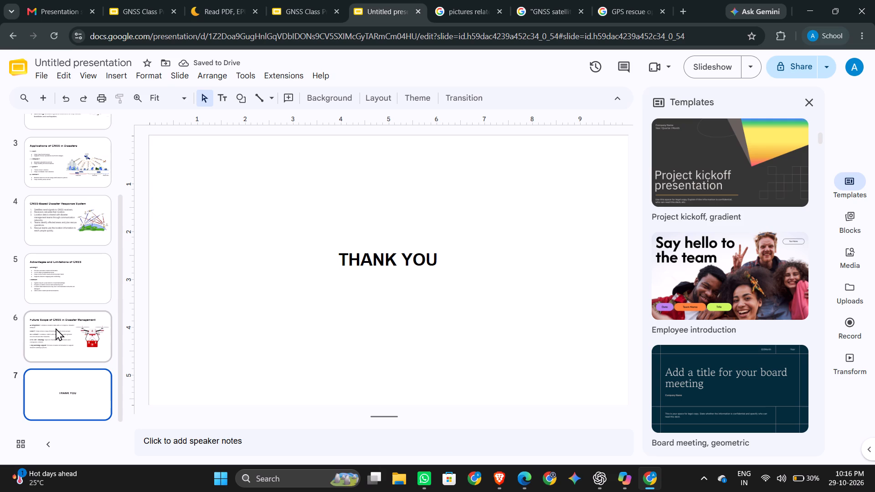
Go back through the slides to the title slide and make its "Presented by" label bold.
click(40, 334)
click(57, 292)
click(64, 220)
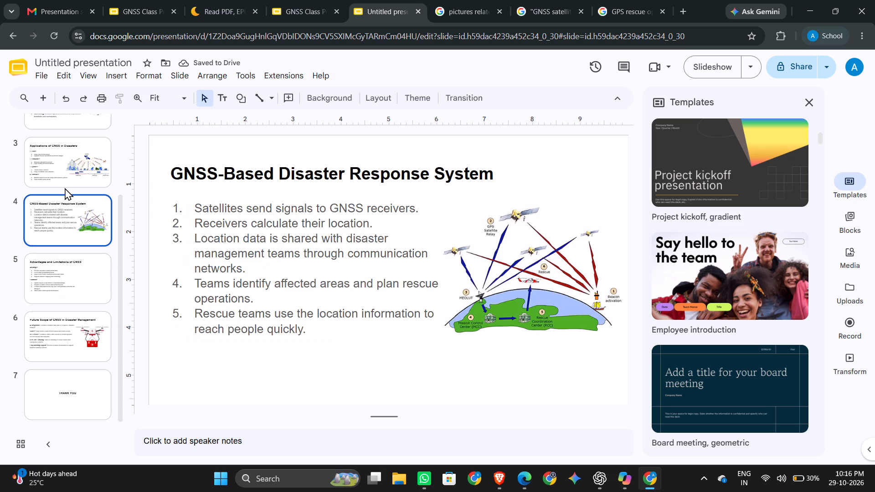
click(65, 174)
scroll(64, 172, up, 9)
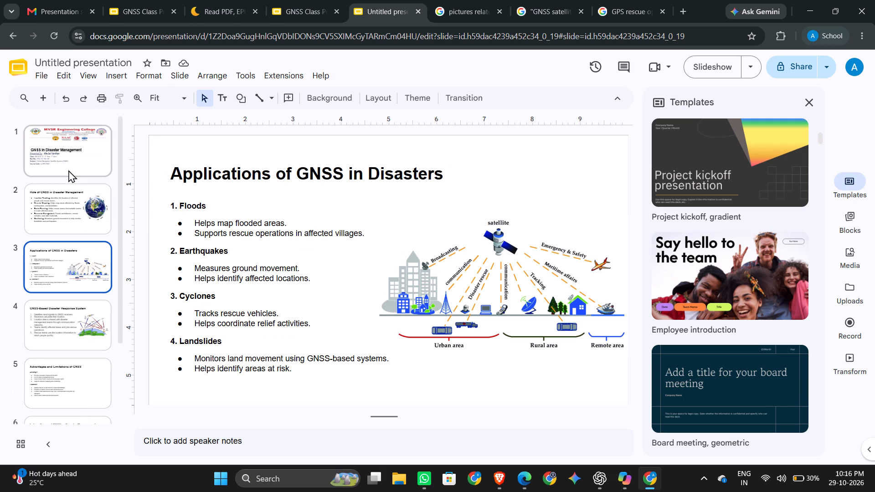
click(68, 170)
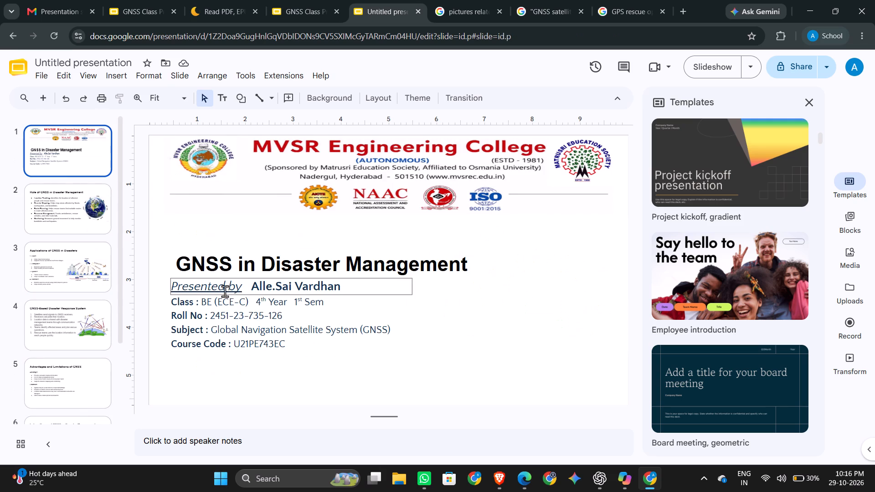
click(242, 287)
drag(242, 287, 185, 287)
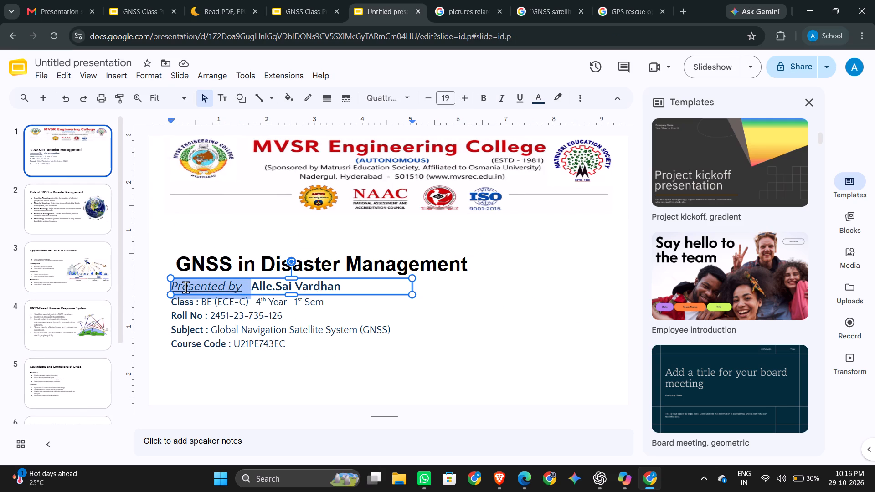
drag(185, 287, 185, 286)
click(485, 105)
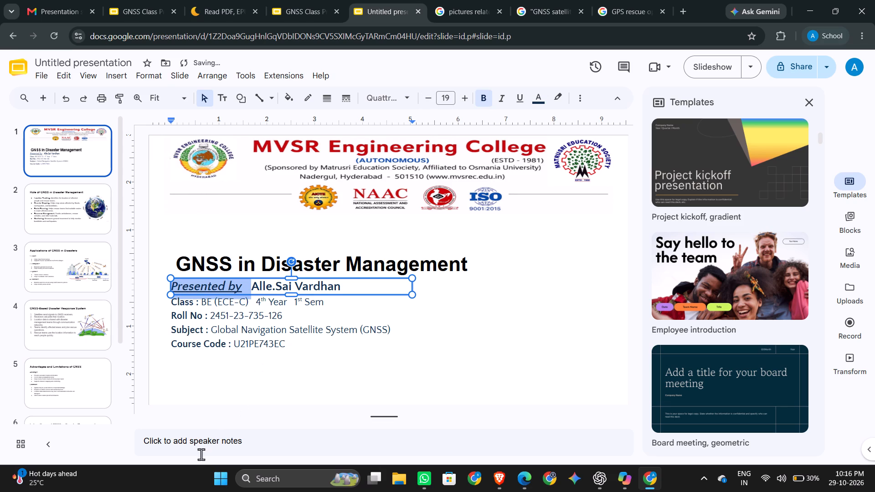
click(210, 389)
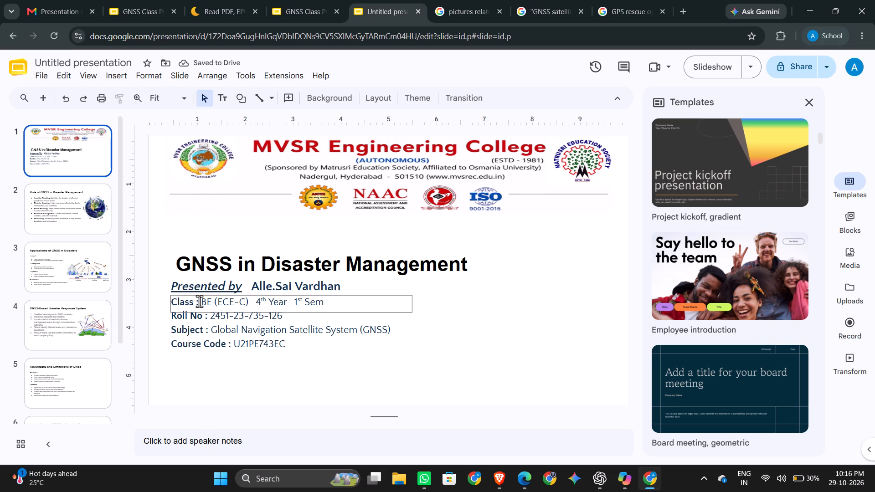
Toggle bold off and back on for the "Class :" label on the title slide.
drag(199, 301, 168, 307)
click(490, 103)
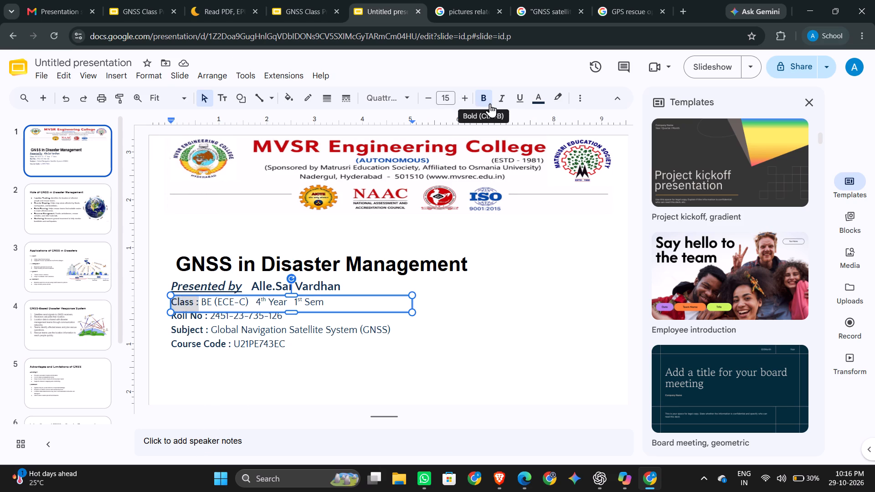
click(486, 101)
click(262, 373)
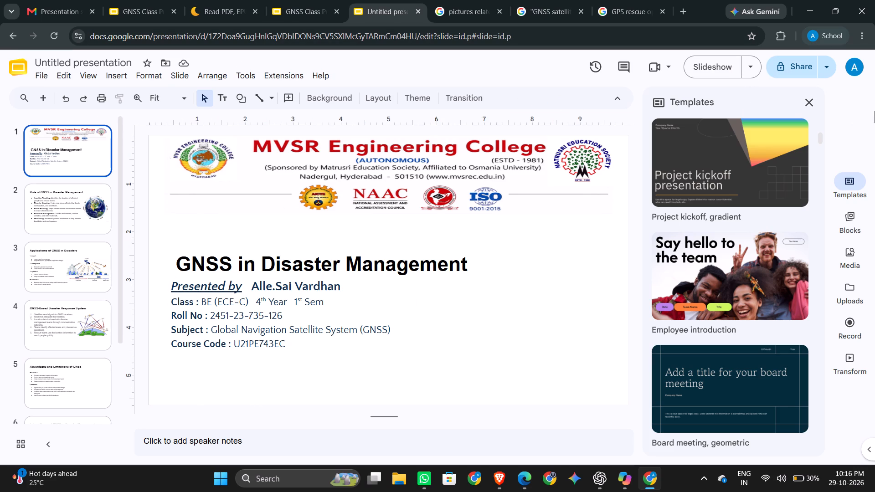
Close the Templates sidebar.
click(813, 103)
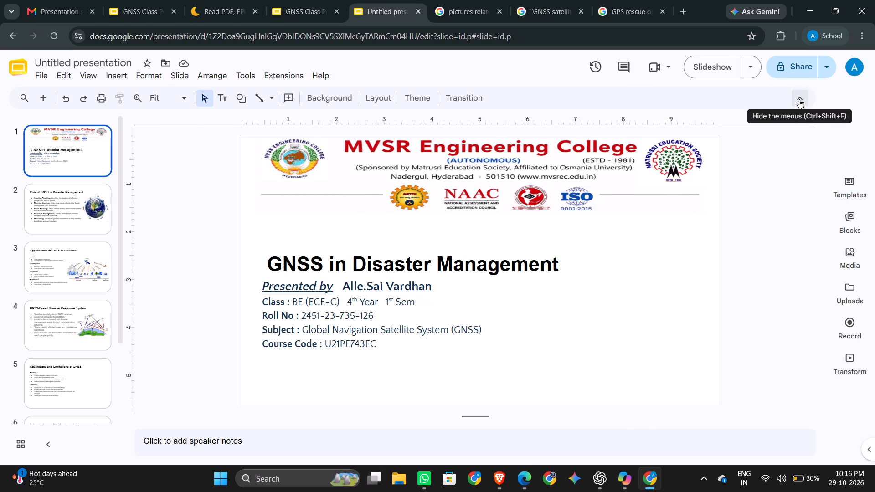
Download the finished presentation as a Microsoft PowerPoint (.pptx) file.
click(43, 76)
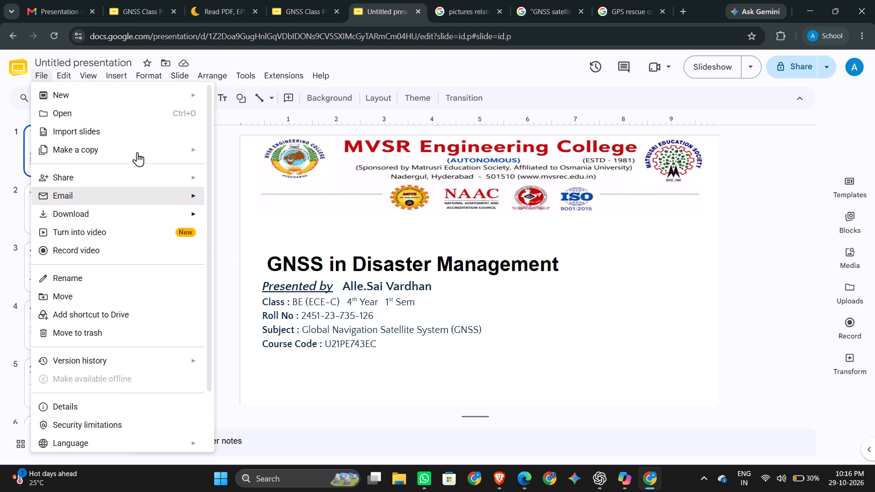
click(187, 61)
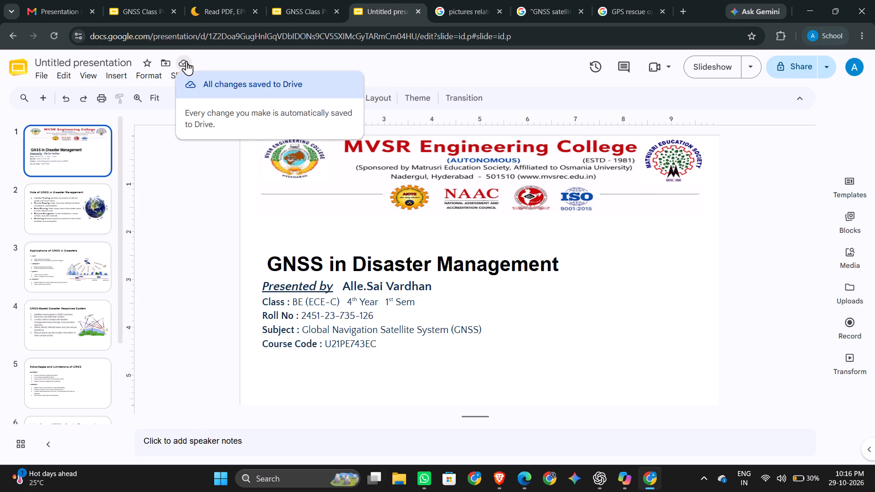
click(45, 77)
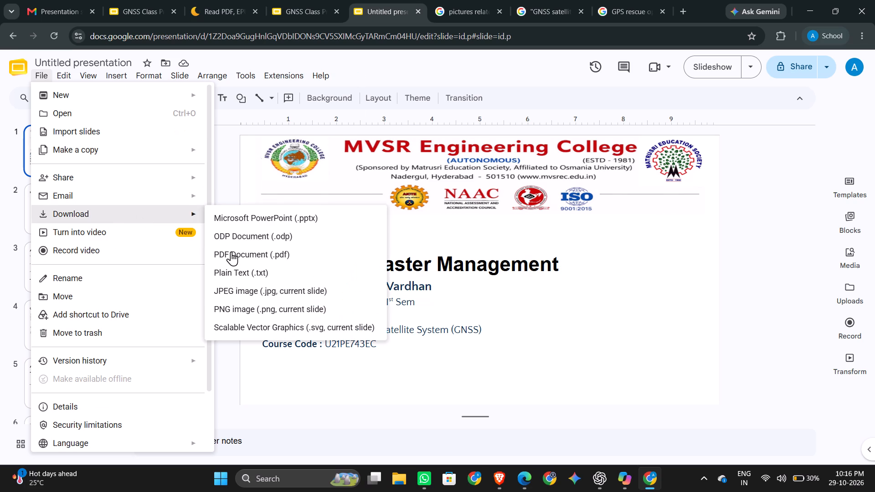
click(284, 220)
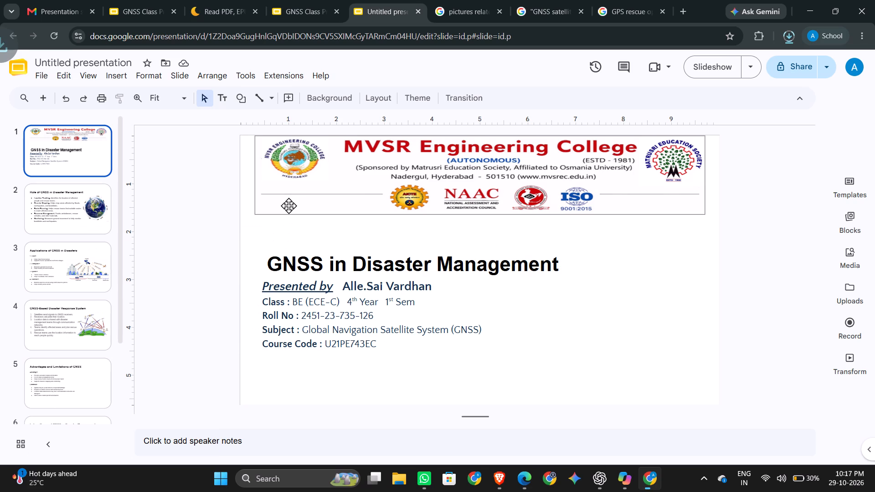
Check the progress of the PowerPoint download in the recent download history.
click(788, 33)
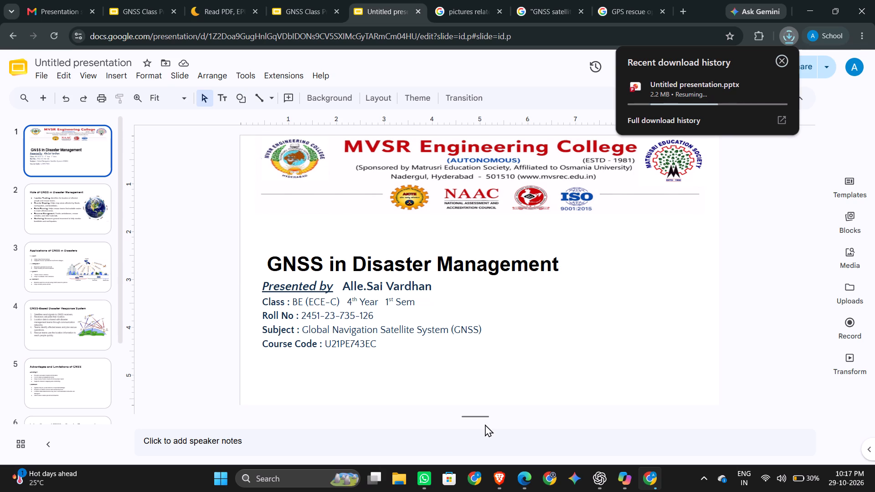
Switch to Brave, start the Shreya Ghoshal "Vaaroon" lyric video on YouTube, and return to Chrome.
click(497, 481)
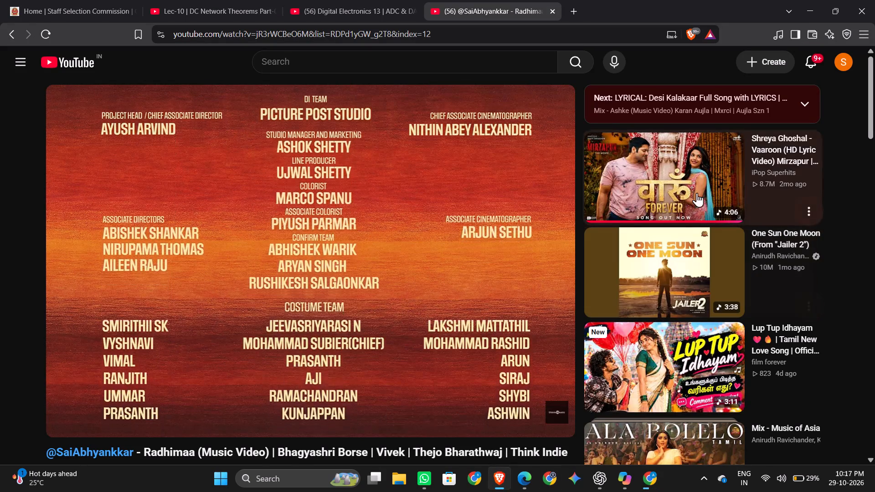
click(676, 189)
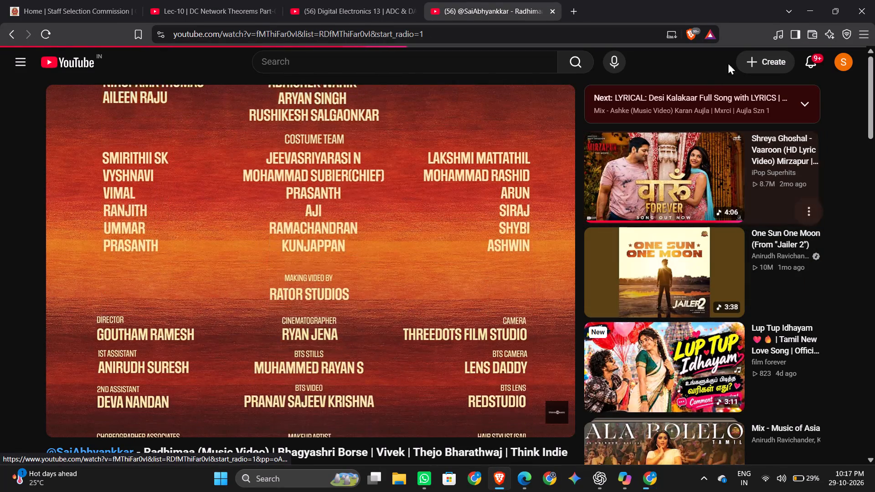
click(651, 482)
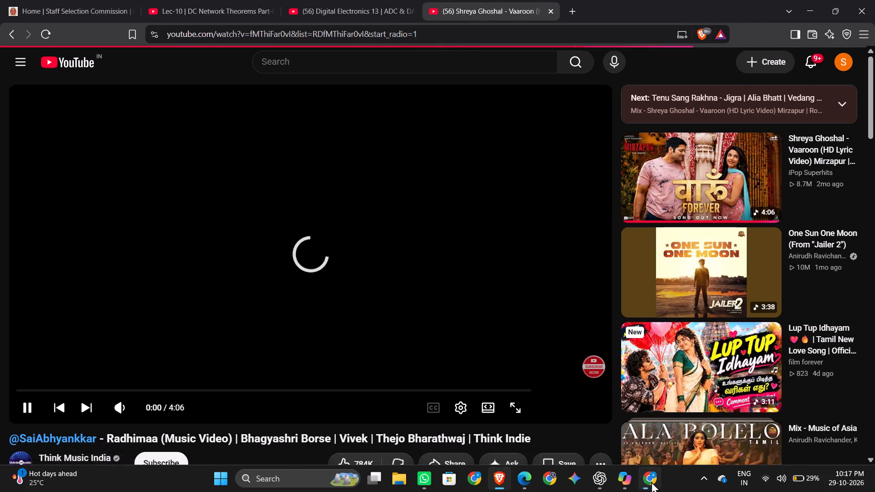
Locate the downloaded Untitled presentation.pptx in the Downloads folder and open it in PowerPoint.
click(791, 40)
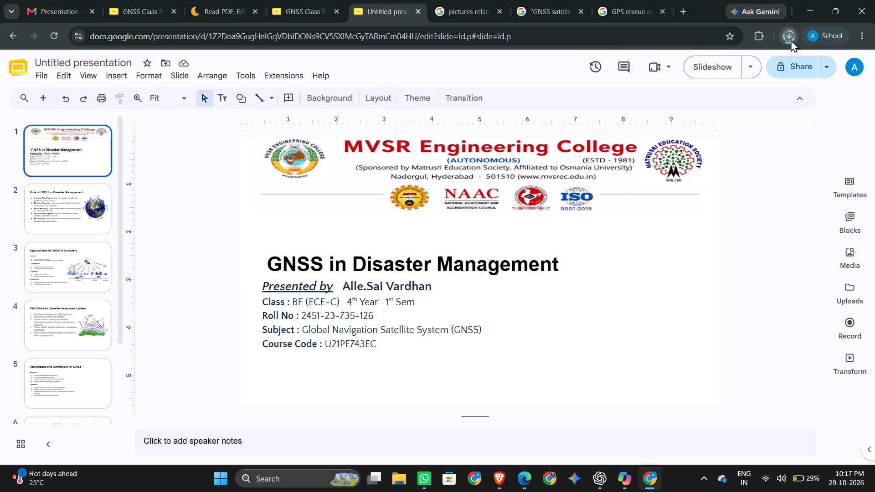
click(674, 89)
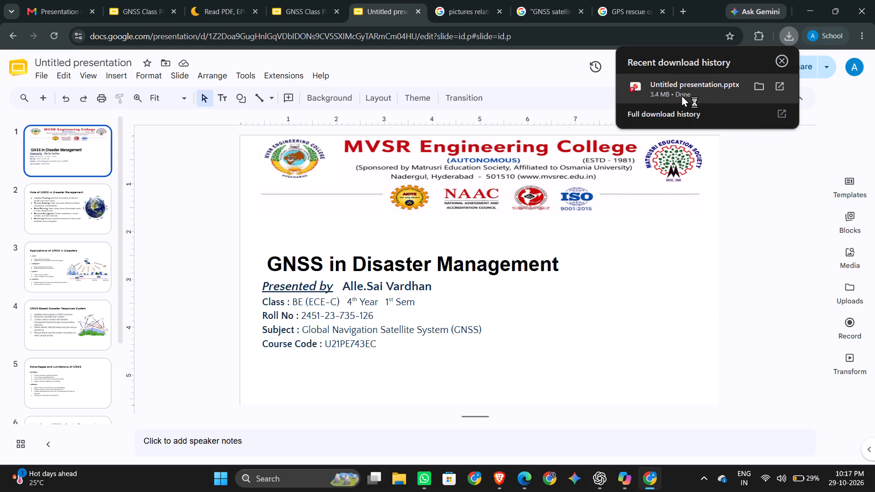
click(756, 83)
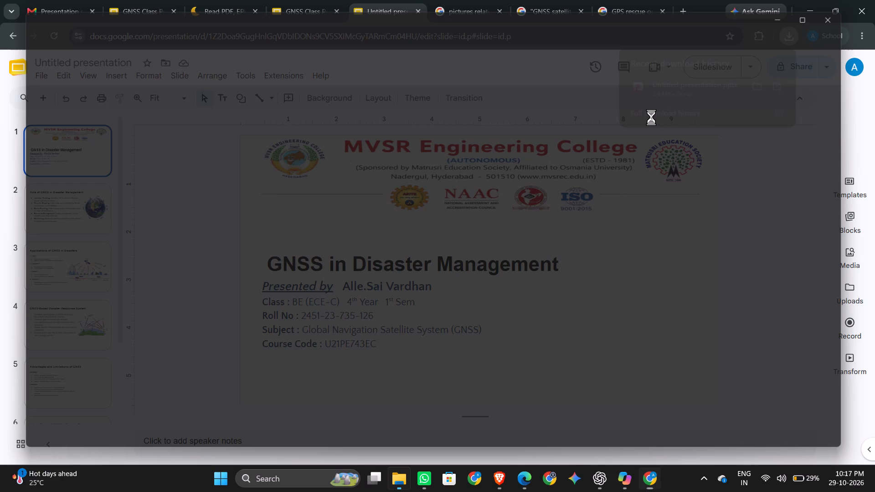
double_click(202, 438)
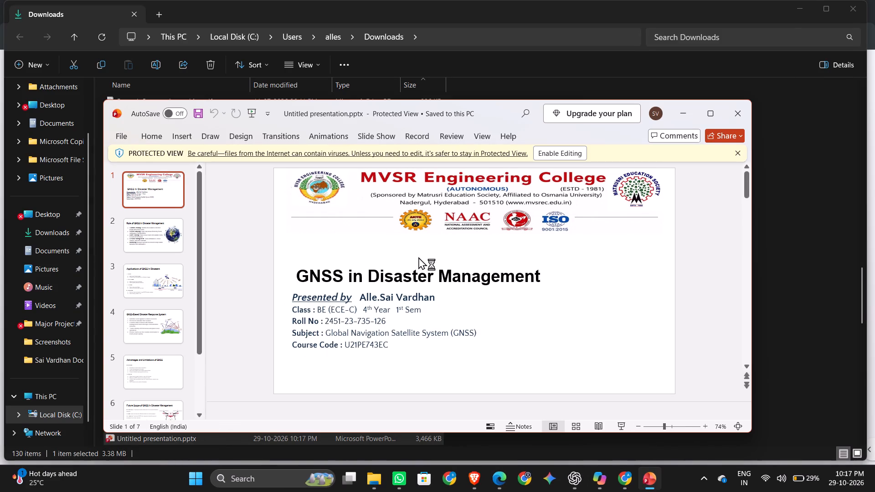
Review the slides of the downloaded file from the title slide through the Thank You slide, and close PowerPoint.
scroll(418, 257, down, 5)
scroll(418, 257, up, 7)
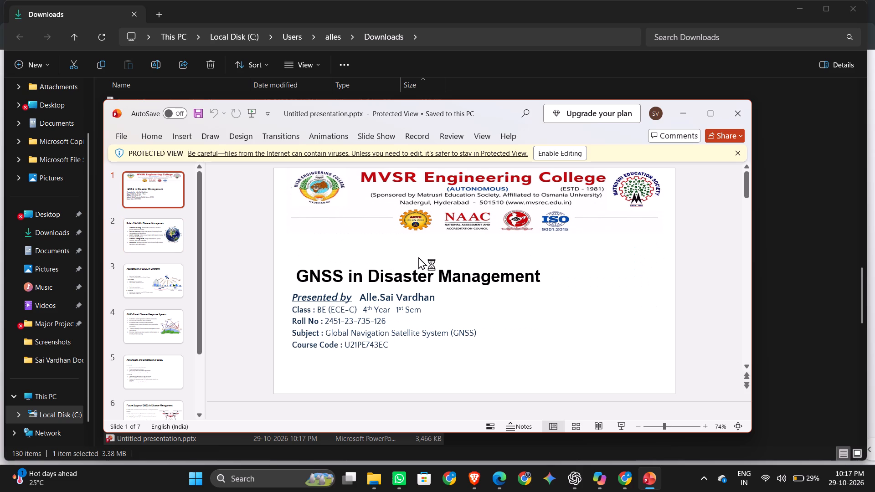
scroll(418, 257, down, 1)
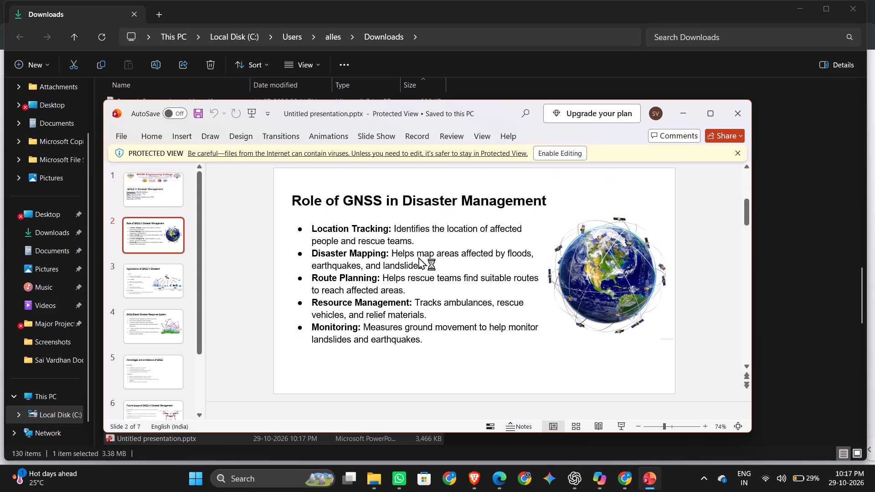
scroll(418, 257, down, 5)
scroll(418, 257, up, 1)
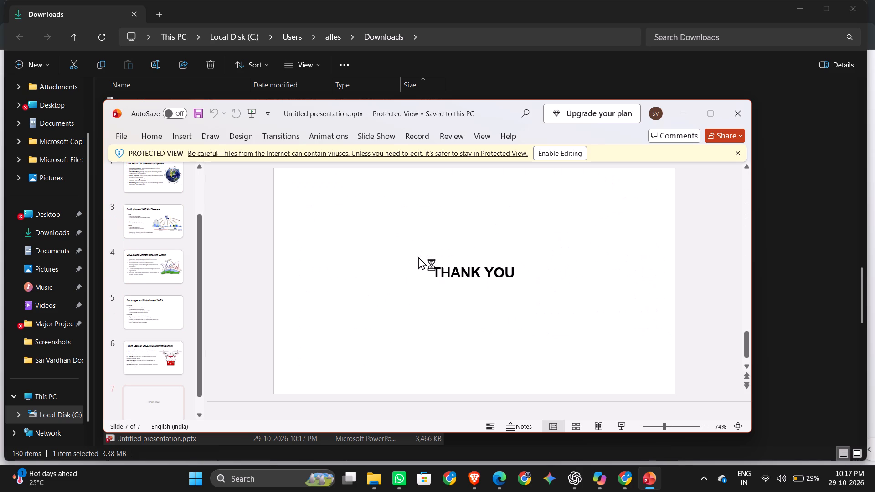
scroll(418, 257, up, 5)
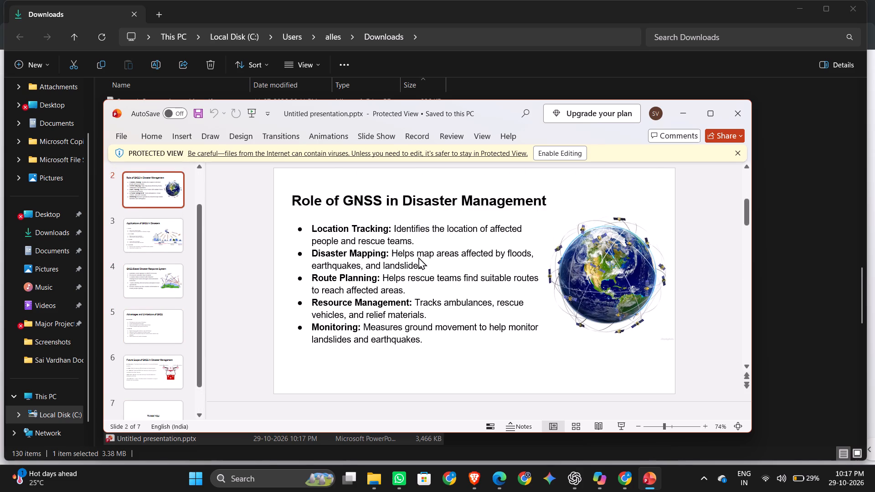
scroll(418, 257, down, 1)
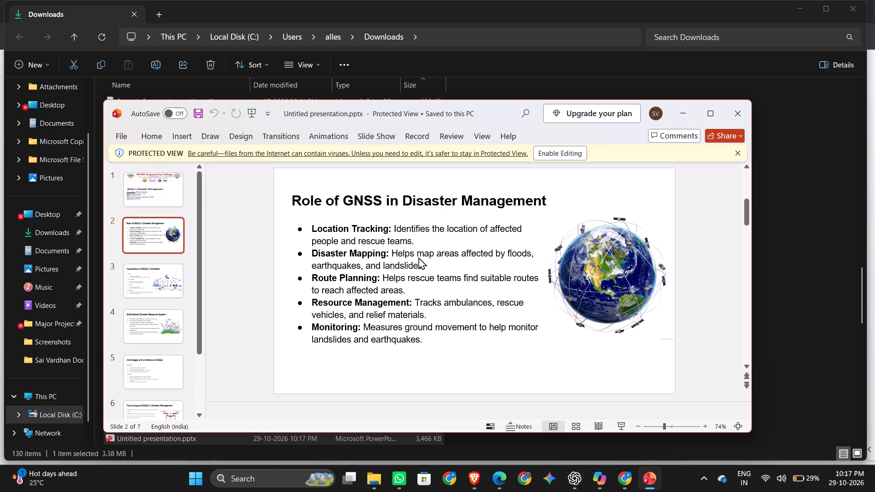
scroll(418, 257, down, 2)
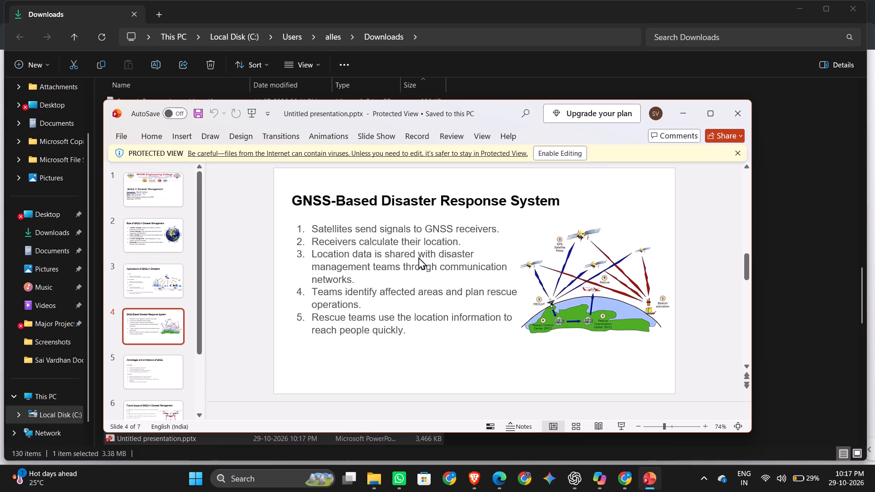
scroll(418, 257, down, 5)
click(740, 105)
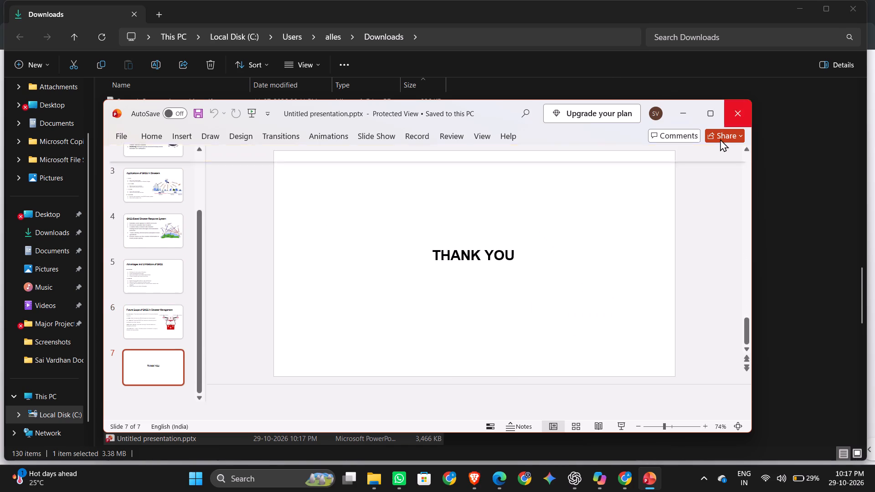
Switch back to Chrome and rename the Google Slides presentation "GNSS in Disaster Management".
click(654, 475)
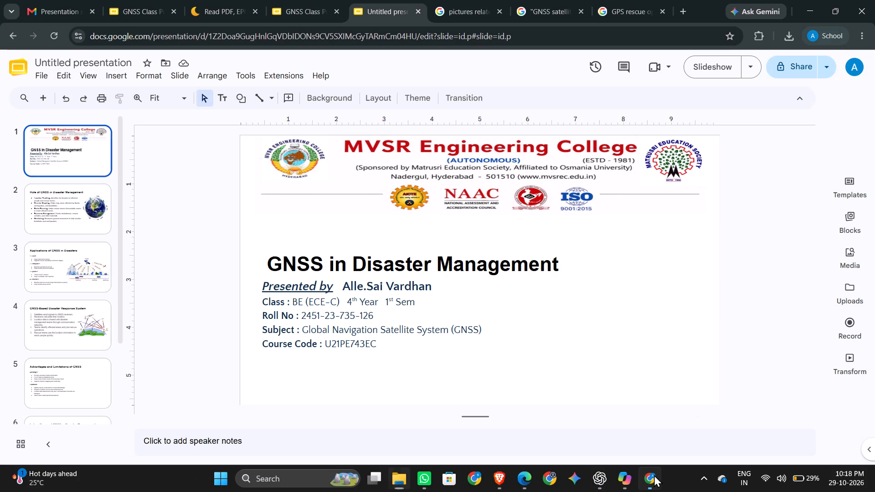
click(33, 77)
click(37, 76)
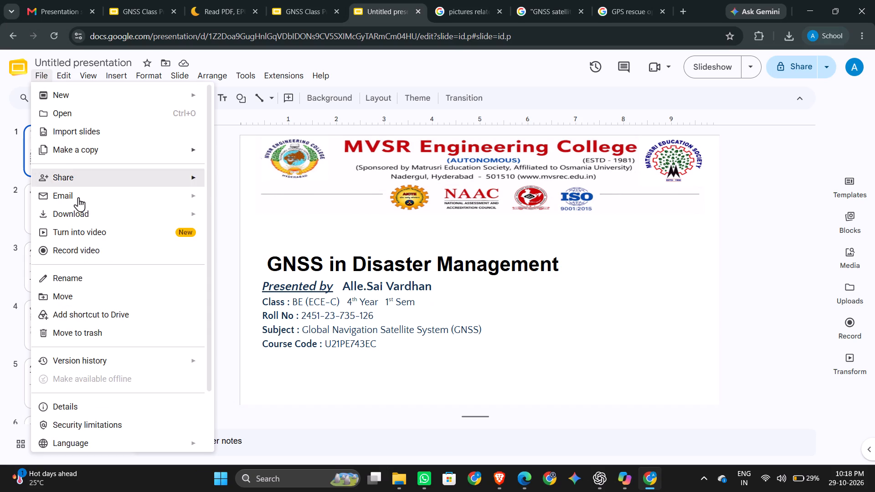
click(93, 273)
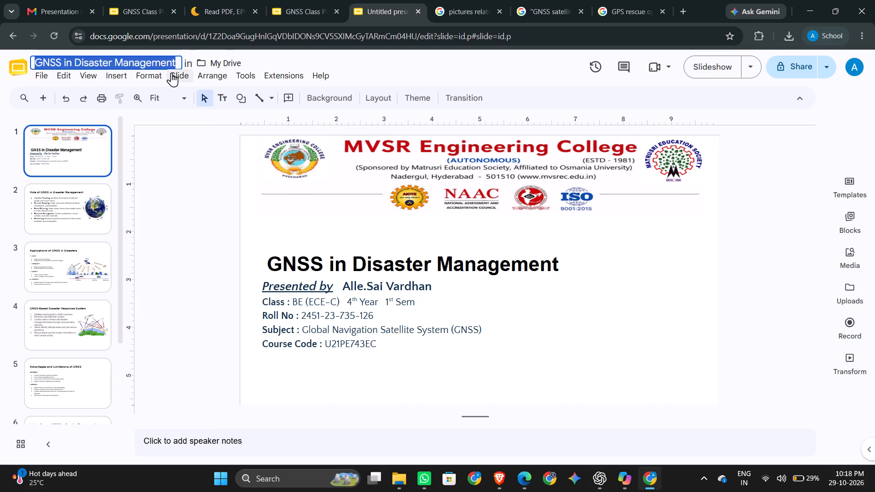
click(264, 53)
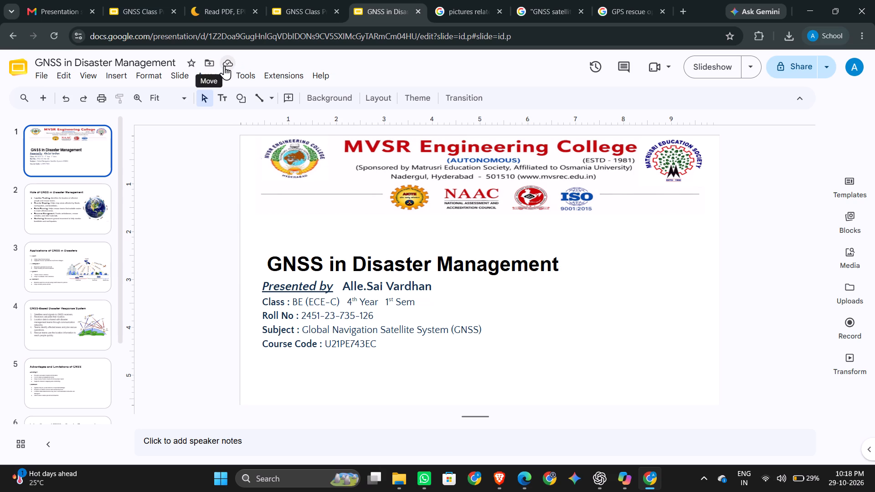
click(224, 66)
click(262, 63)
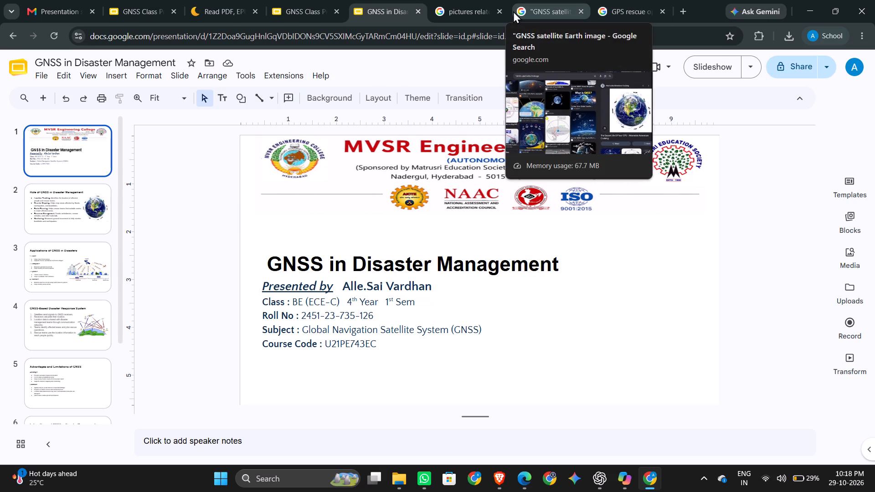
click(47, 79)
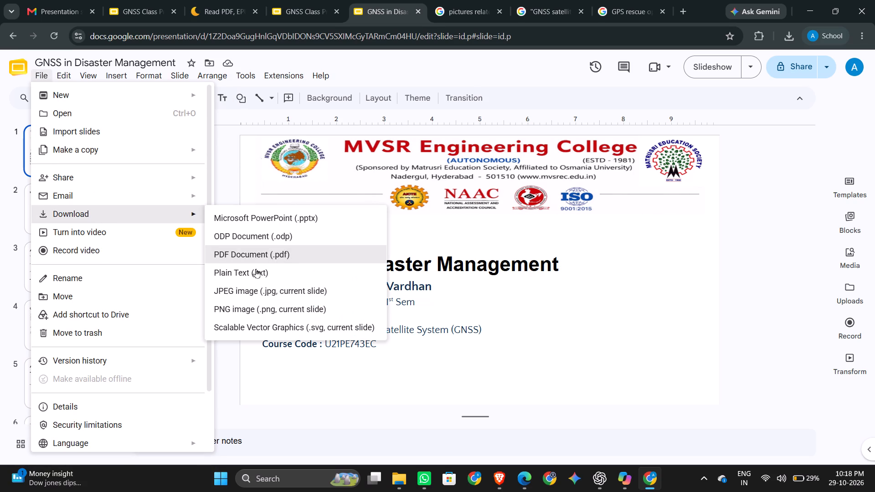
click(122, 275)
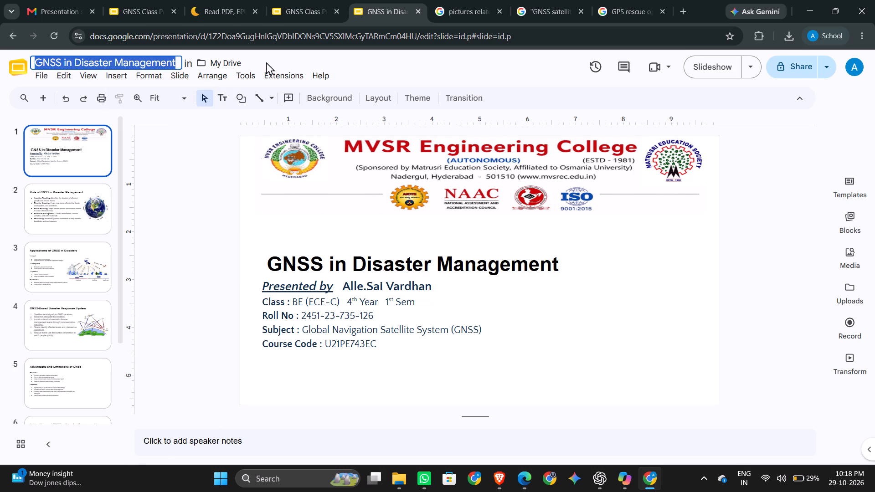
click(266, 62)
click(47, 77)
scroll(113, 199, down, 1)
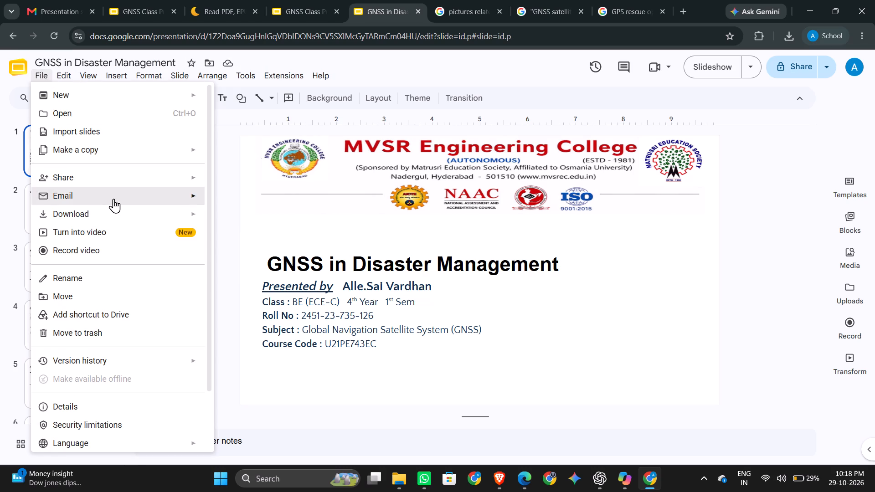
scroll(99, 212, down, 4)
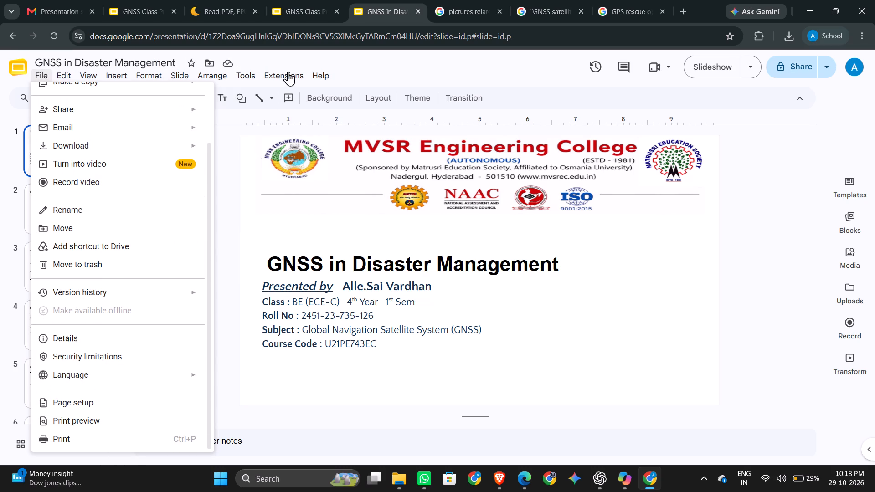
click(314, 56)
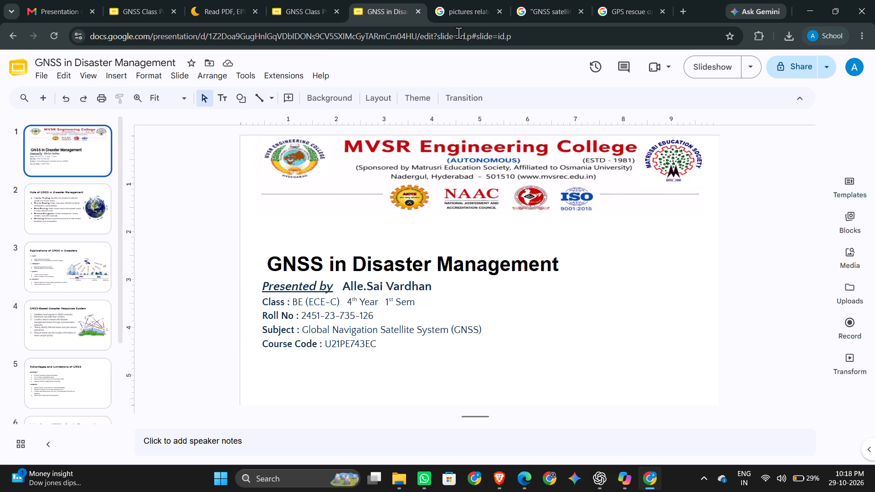
Open the Google Slides home page in a new tab and look over the recent presentations.
click(677, 7)
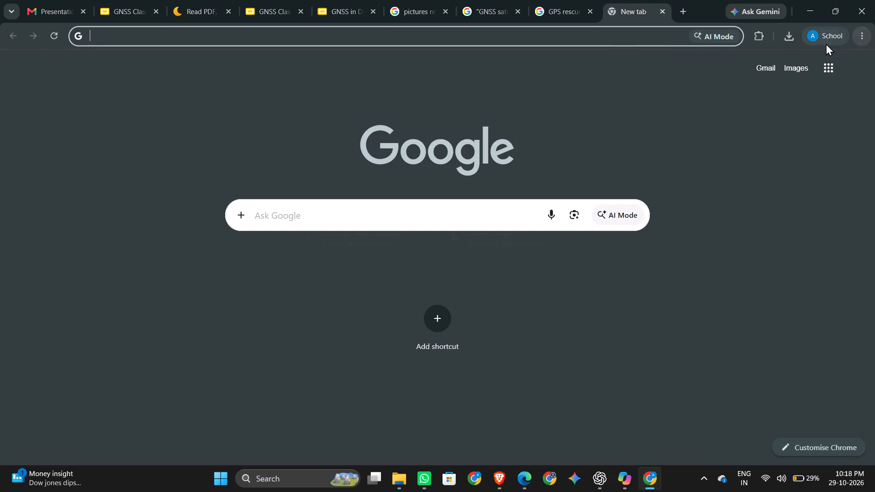
click(823, 65)
click(763, 256)
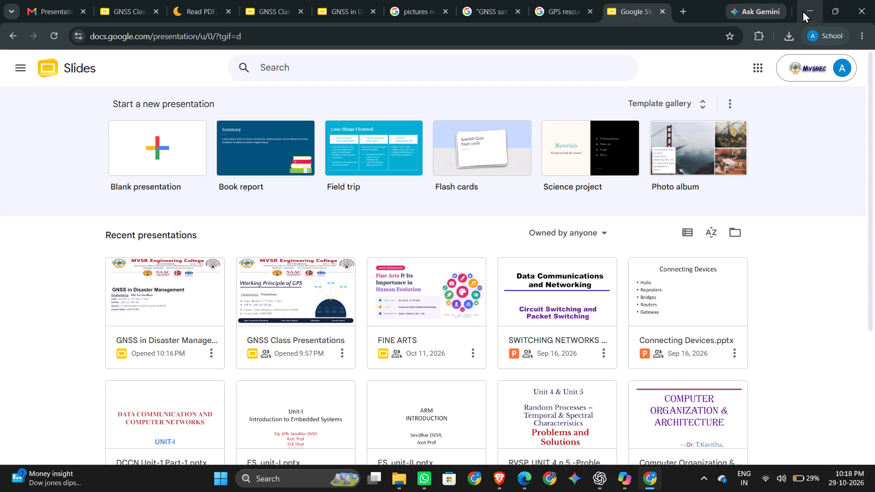
Close the Chrome window and the Downloads folder window.
click(863, 4)
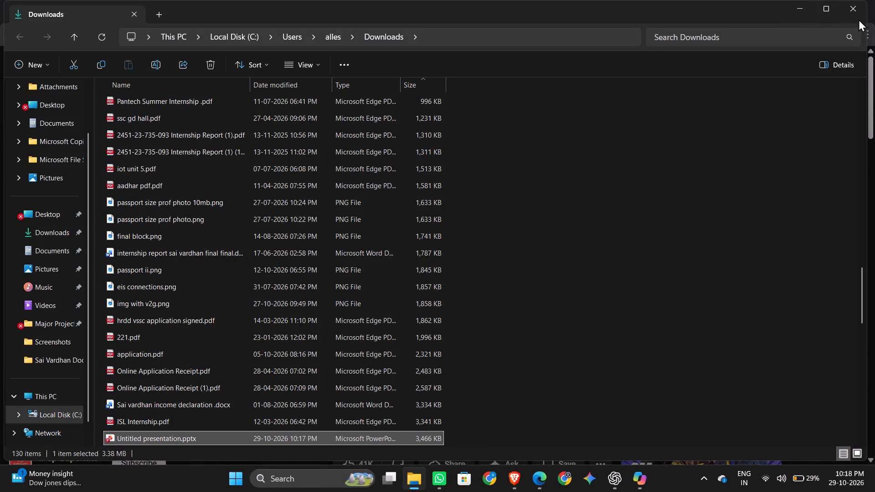
click(851, 10)
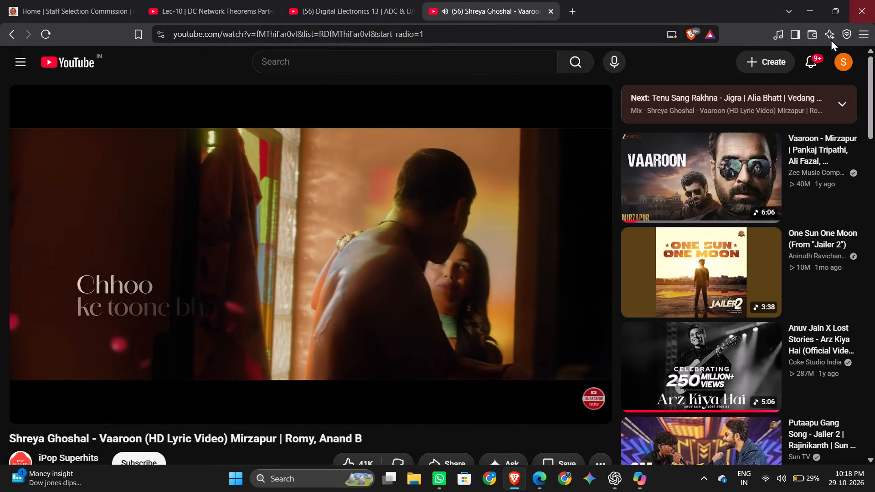
Search Windows for Word, open the app, and start a blank document.
click(299, 473)
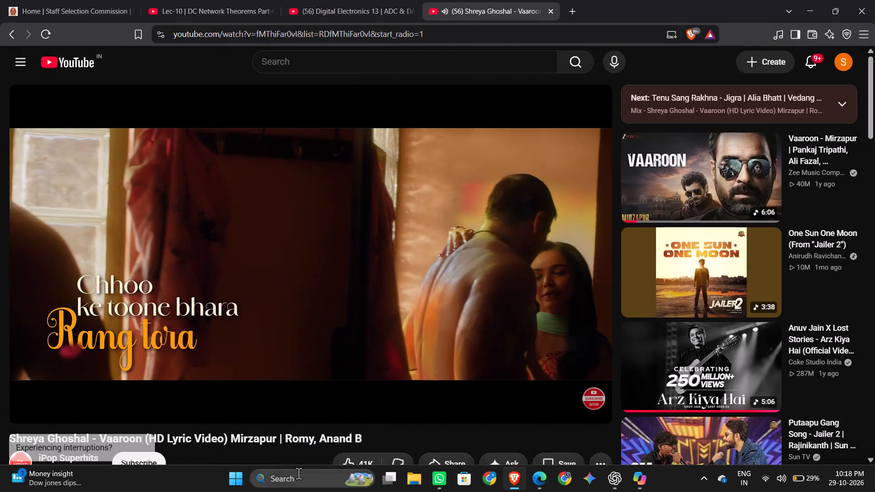
key(w)
key(o)
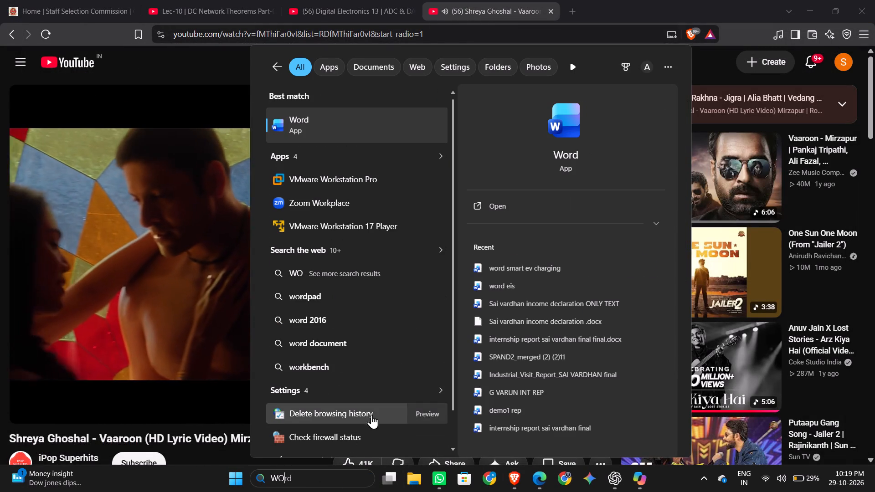
key(r)
key(d)
click(513, 200)
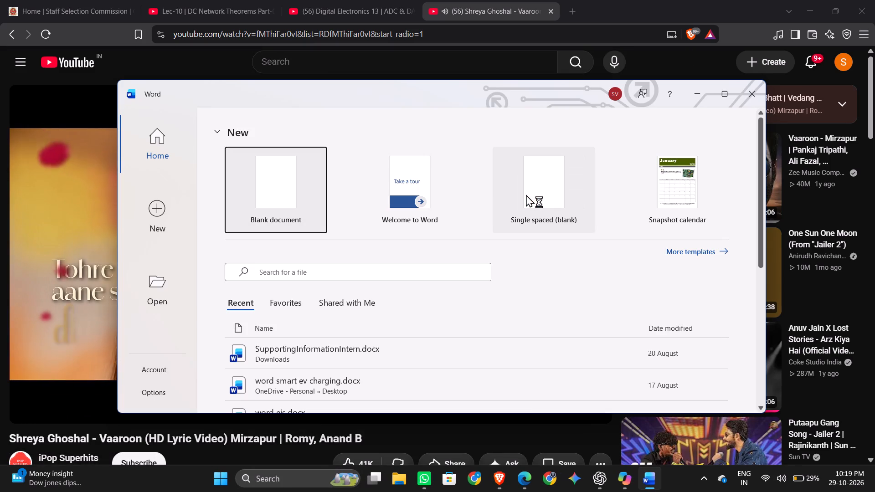
click(287, 191)
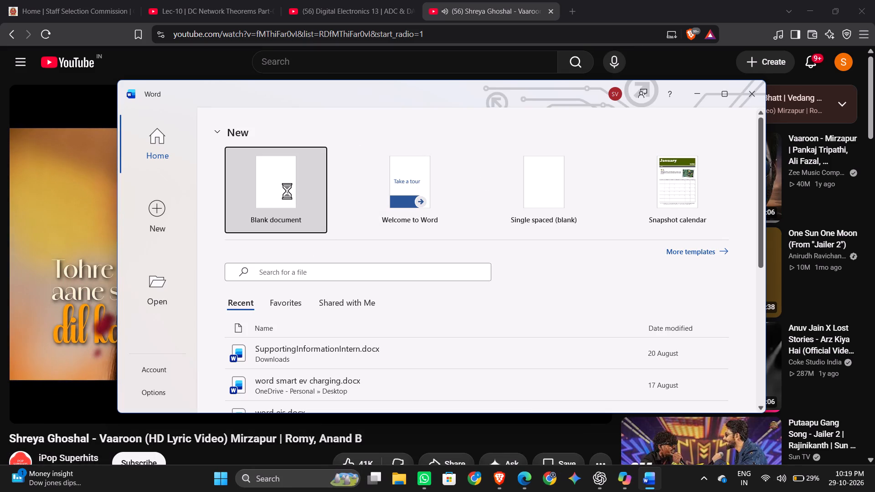